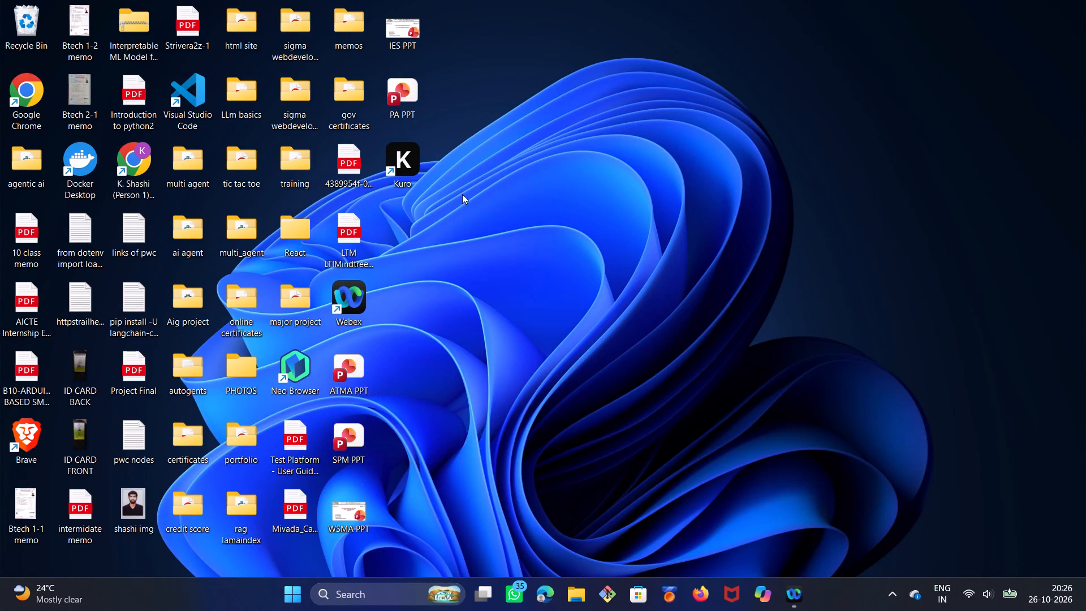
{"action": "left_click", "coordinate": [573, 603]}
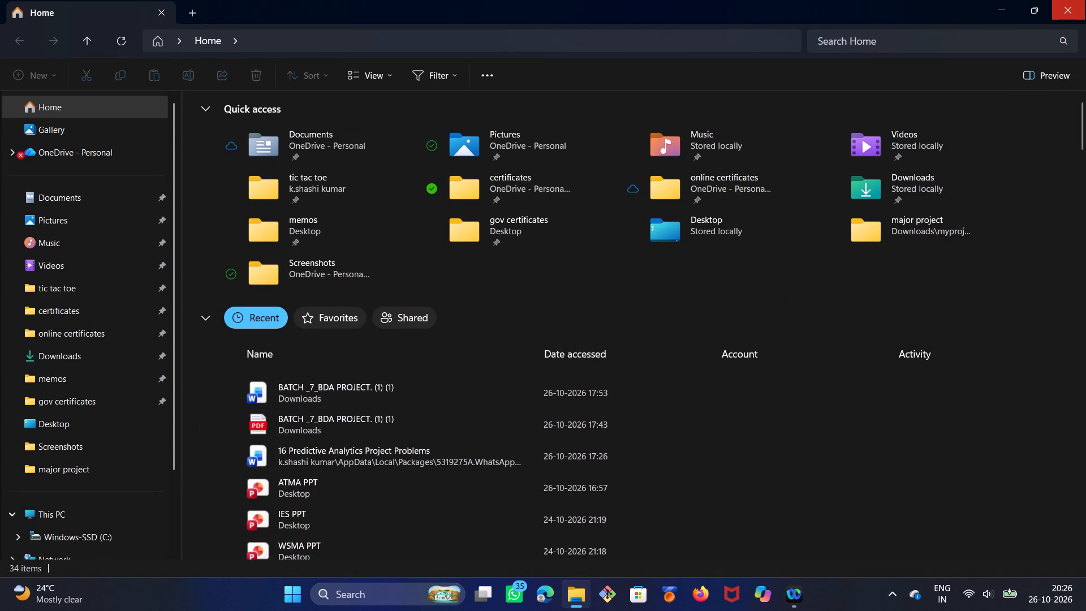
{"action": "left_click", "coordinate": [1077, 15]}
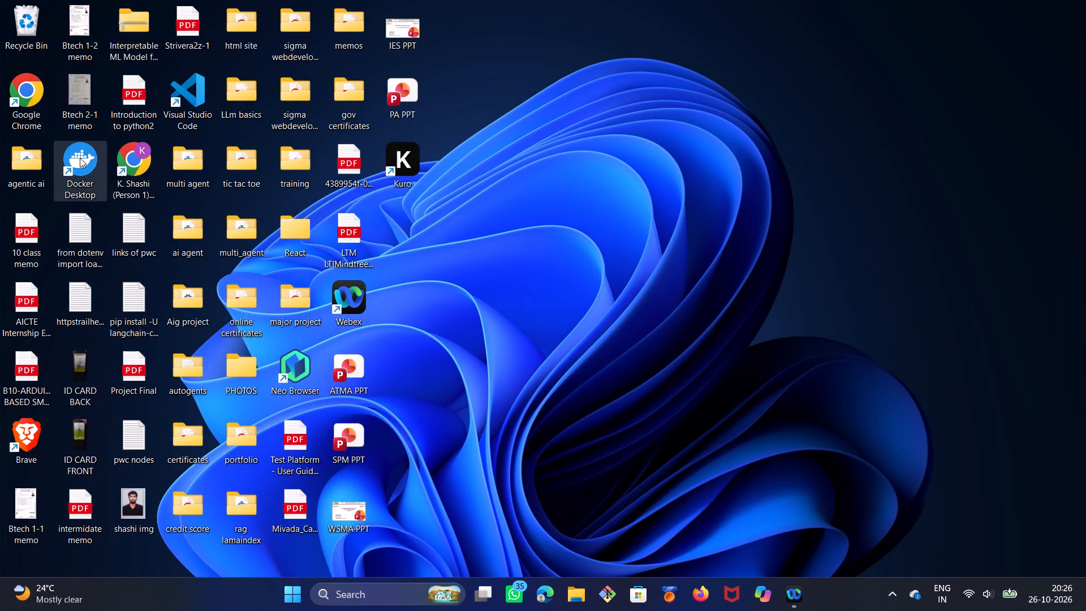
Open Google Chrome with the personal profile that has the grey avatar and a capital K.
{"action": "double_click", "coordinate": [26, 91]}
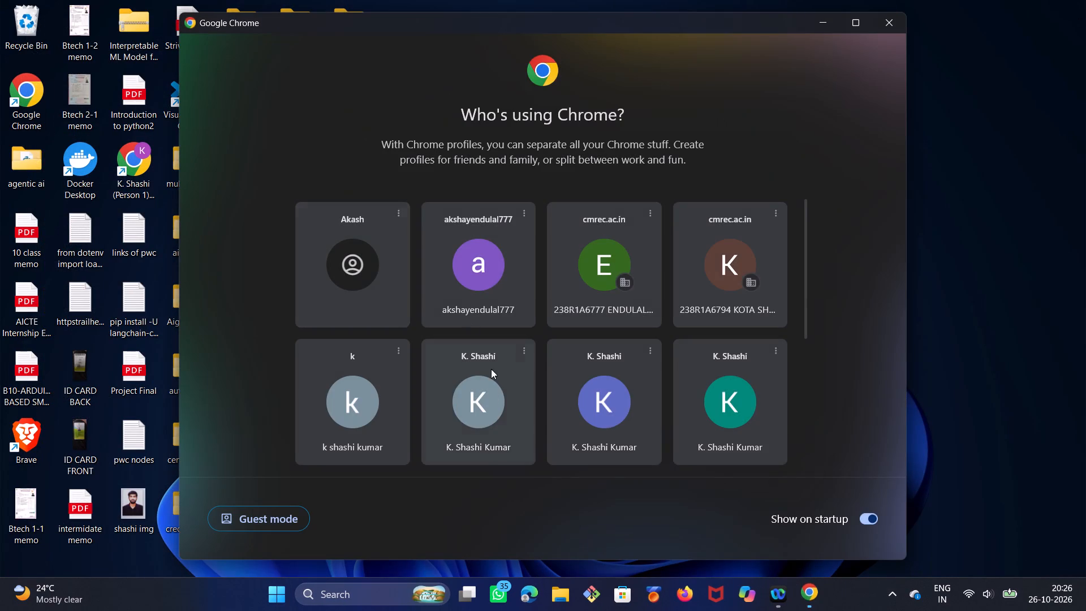
{"action": "left_click", "coordinate": [481, 418]}
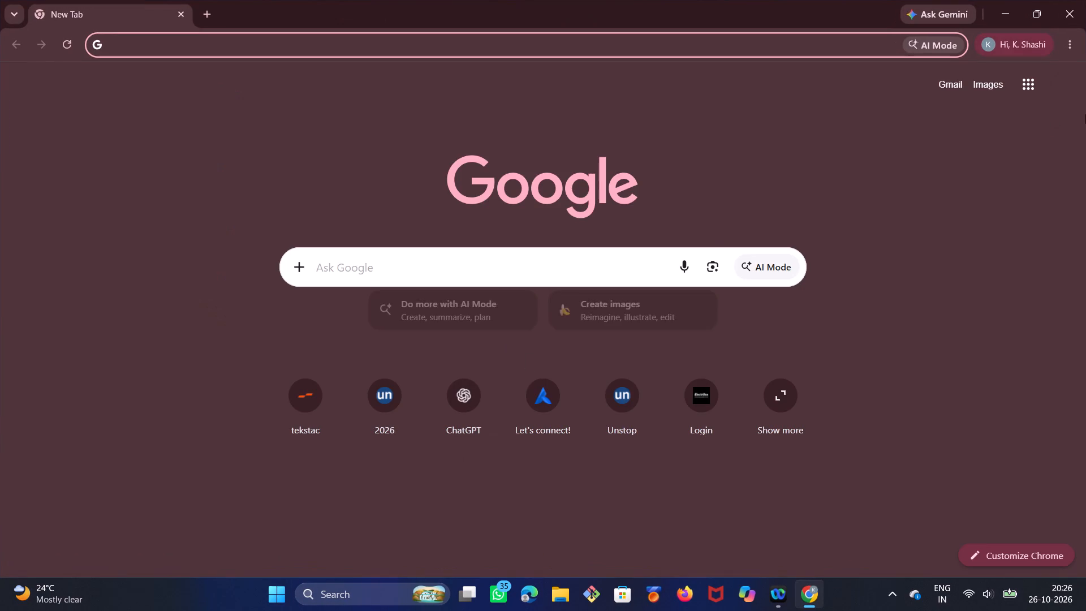
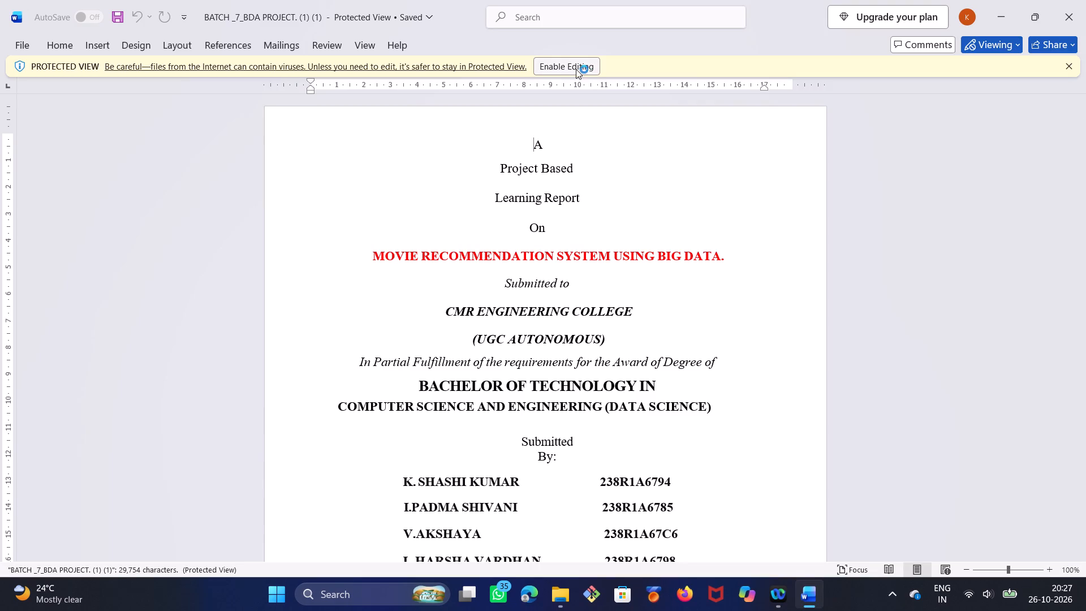
Enable editing for the protected BATCH _7_BDA PROJECT document.
{"action": "left_click", "coordinate": [575, 68]}
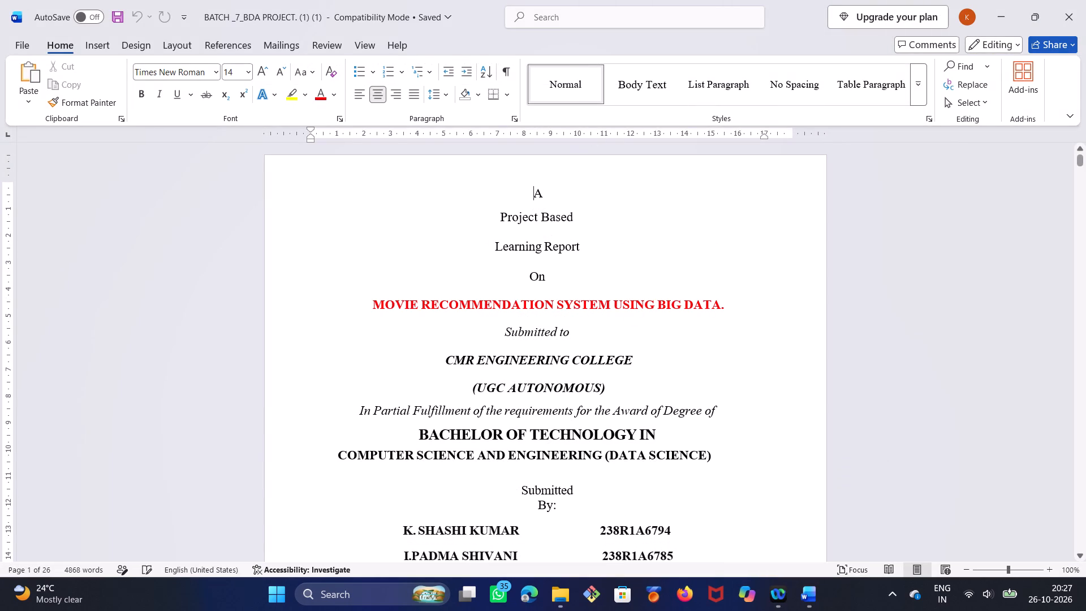
{"action": "left_click", "coordinate": [369, 596]}
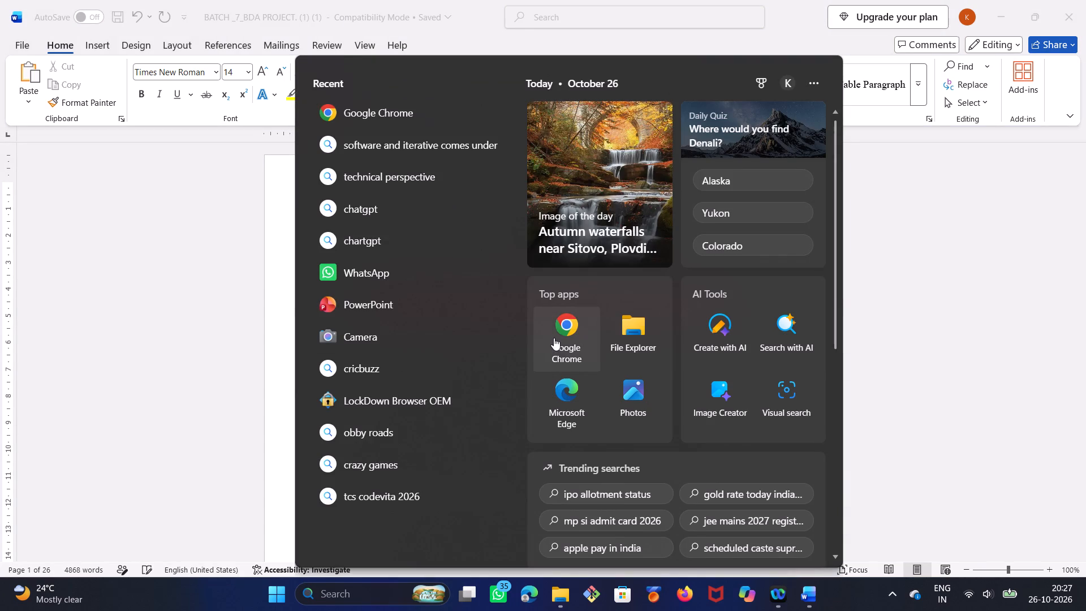
{"action": "left_click", "coordinate": [554, 338]}
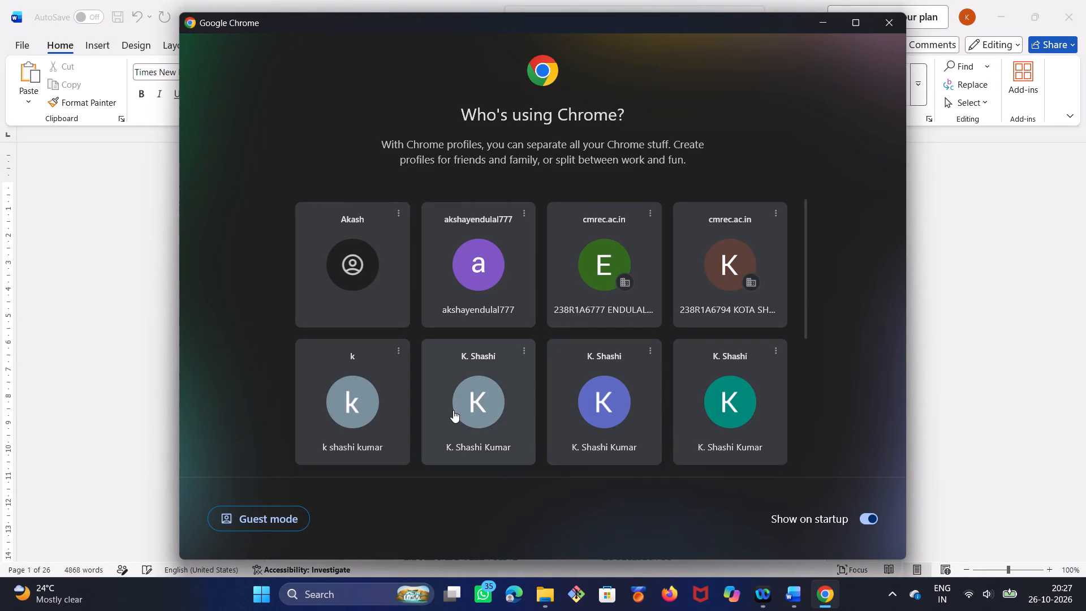
{"action": "scroll", "coordinate": [499, 325], "scroll_direction": "down", "scroll_amount": 1}
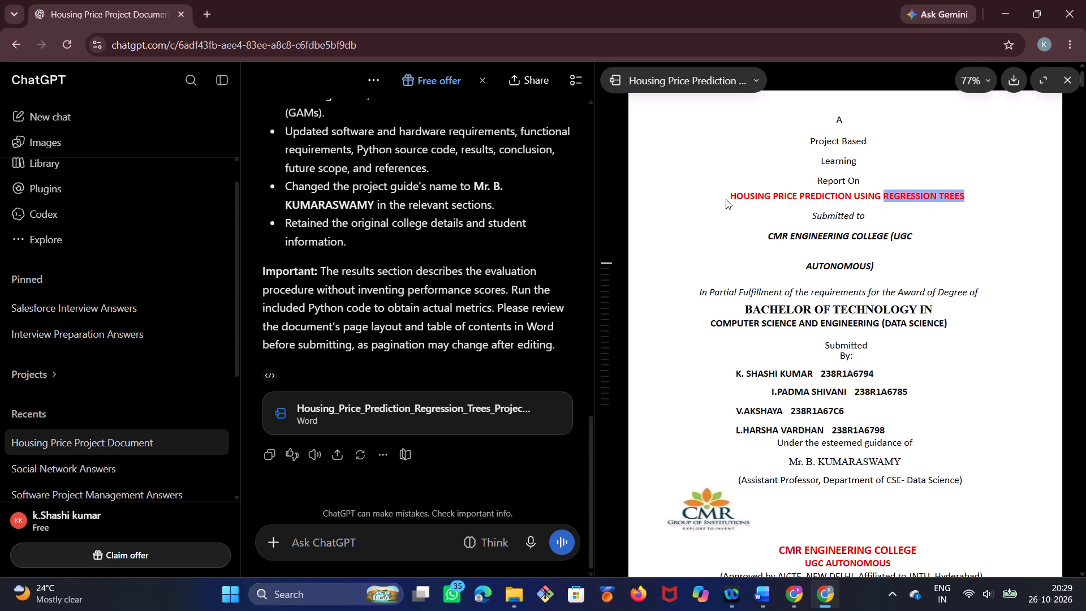
{"action": "left_click_drag", "start_coordinate": [731, 195], "coordinate": [742, 194]}
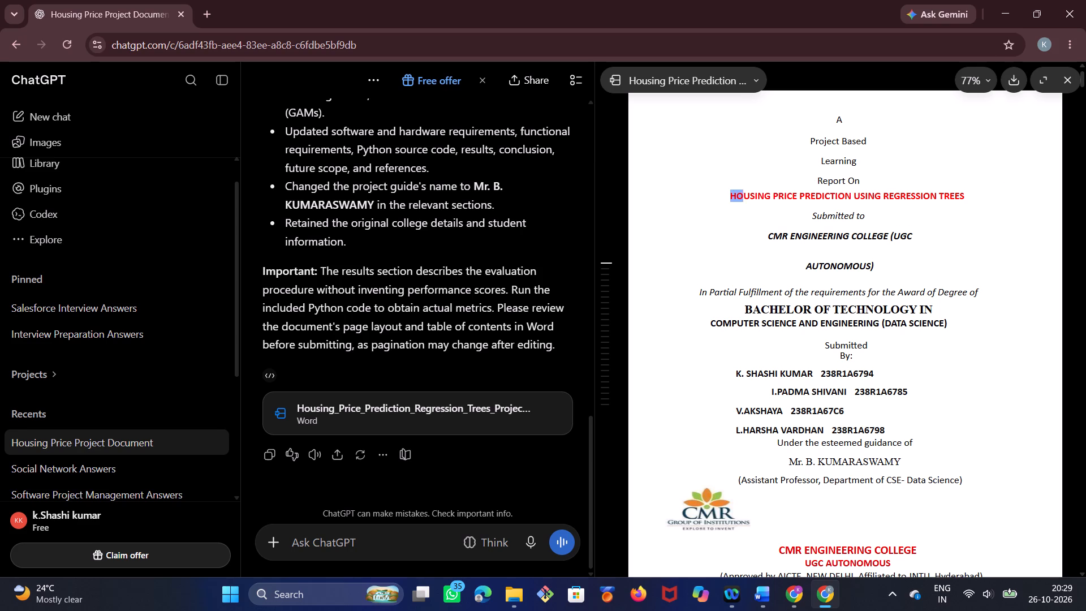
{"action": "left_click_drag", "start_coordinate": [742, 194], "coordinate": [964, 191]}
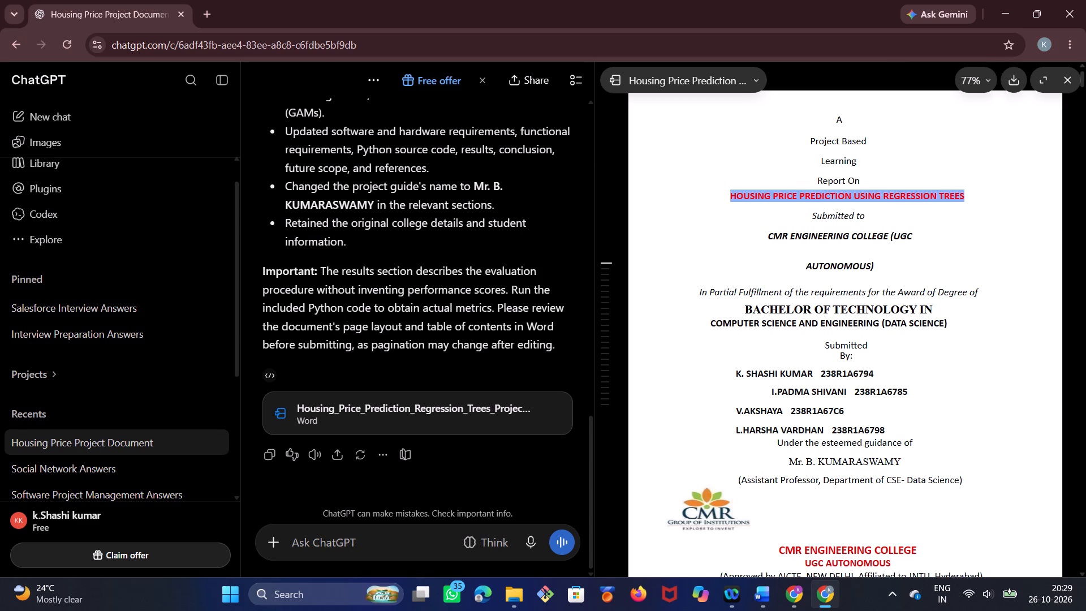
{"action": "key", "text": "ctrl+c"}
{"action": "key", "text": "ctrl+c"}
{"action": "key", "text": "ctrl+c"}
{"action": "key", "text": "ctrl+c"}
{"action": "key", "text": "ctrl+c"}
{"action": "key", "text": "ctrl+c"}
Switch to the batch's project report in Word and replace its movie recommendation cover title with the copied "HOUSING PRICE PREDICTION USING REGRESSION TREES".
{"action": "left_click", "coordinate": [753, 597]}
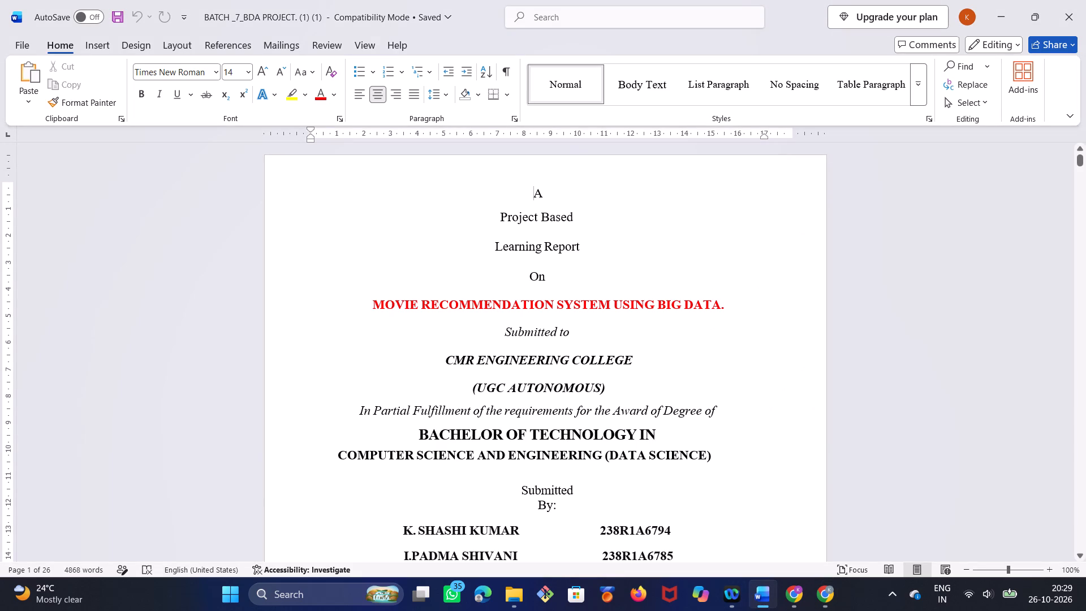
{"action": "left_click_drag", "start_coordinate": [723, 309], "coordinate": [535, 320]}
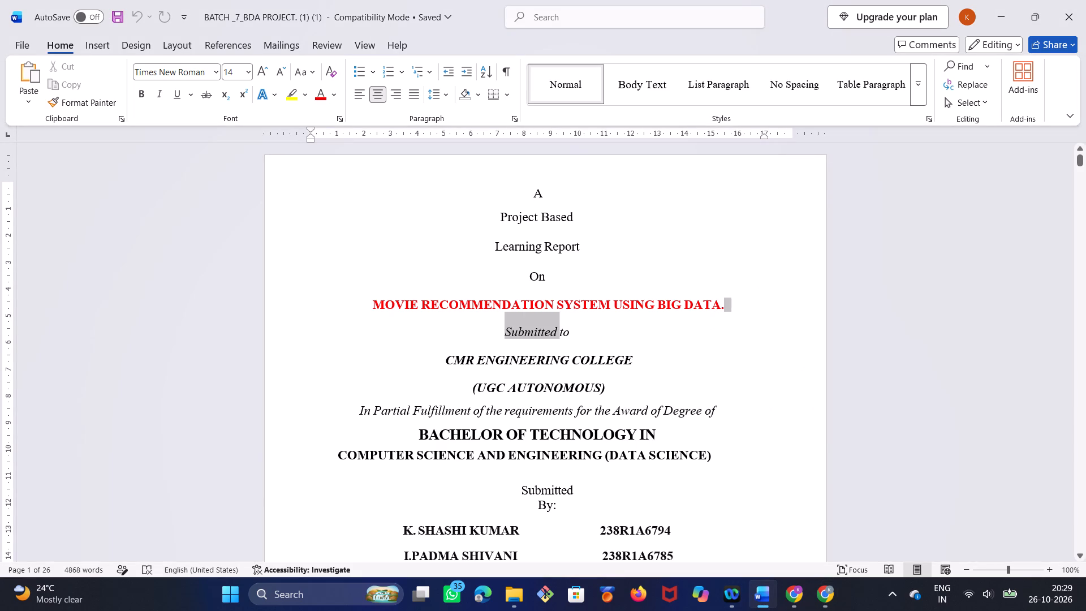
{"action": "left_click_drag", "start_coordinate": [535, 320], "coordinate": [374, 302]}
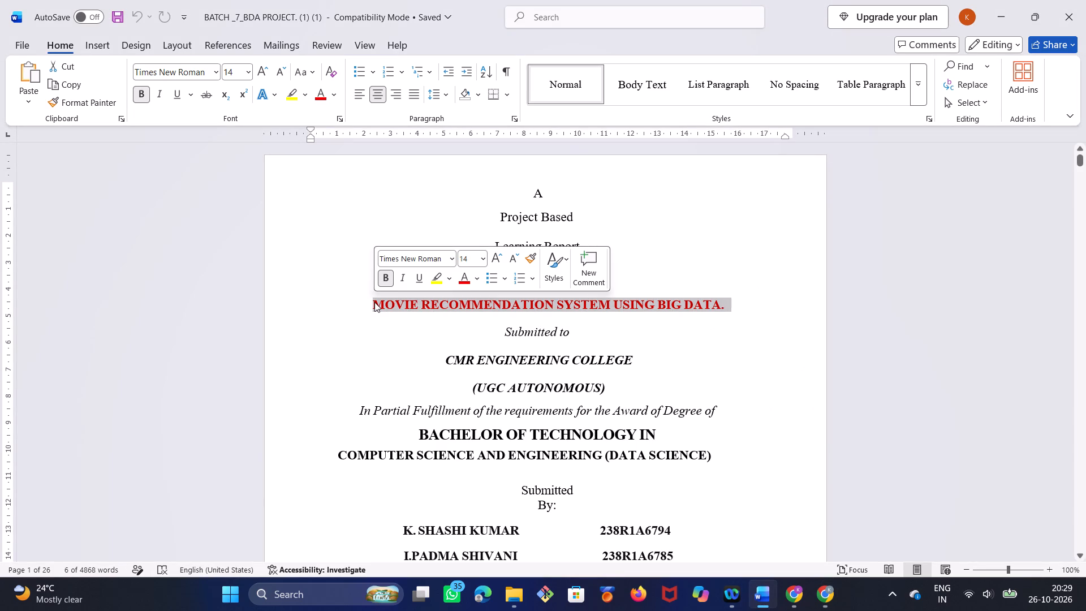
{"action": "left_click", "coordinate": [374, 302]}
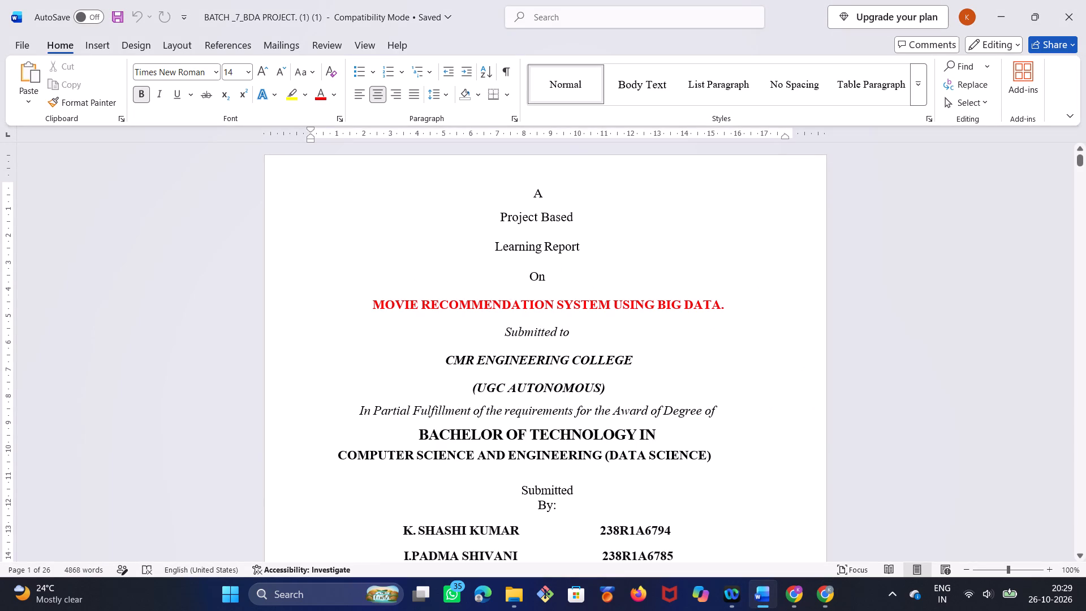
{"action": "left_click", "coordinate": [732, 303]}
{"action": "key", "text": "BackSpace"}
{"action": "key", "text": "BackSpace"}
{"action": "key", "text": "BackSpace"}
{"action": "key", "text": "BackSpace"}
{"action": "key", "text": "BackSpace"}
{"action": "key", "text": "BackSpace"}
{"action": "key", "text": "BackSpace"}
{"action": "key", "text": "BackSpace"}
{"action": "key", "text": "BackSpace"}
{"action": "key", "text": "BackSpace"}
{"action": "key", "text": "BackSpace"}
{"action": "key", "text": "BackSpace"}
{"action": "key", "text": "BackSpace"}
{"action": "key", "text": "BackSpace"}
{"action": "key", "text": "BackSpace"}
{"action": "key", "text": "BackSpace"}
{"action": "key", "text": "BackSpace"}
{"action": "key", "text": "BackSpace"}
{"action": "key", "text": "BackSpace"}
{"action": "key", "text": "BackSpace"}
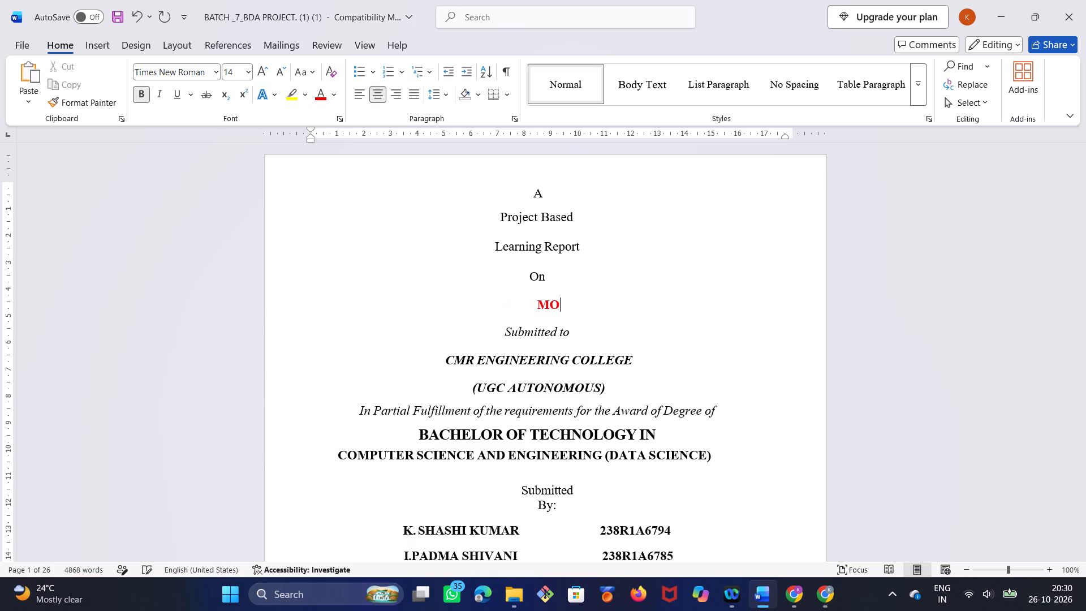
{"action": "key", "text": "BackSpace"}
{"action": "key", "text": "BackSpace"}
{"action": "key", "text": "ctrl+v"}
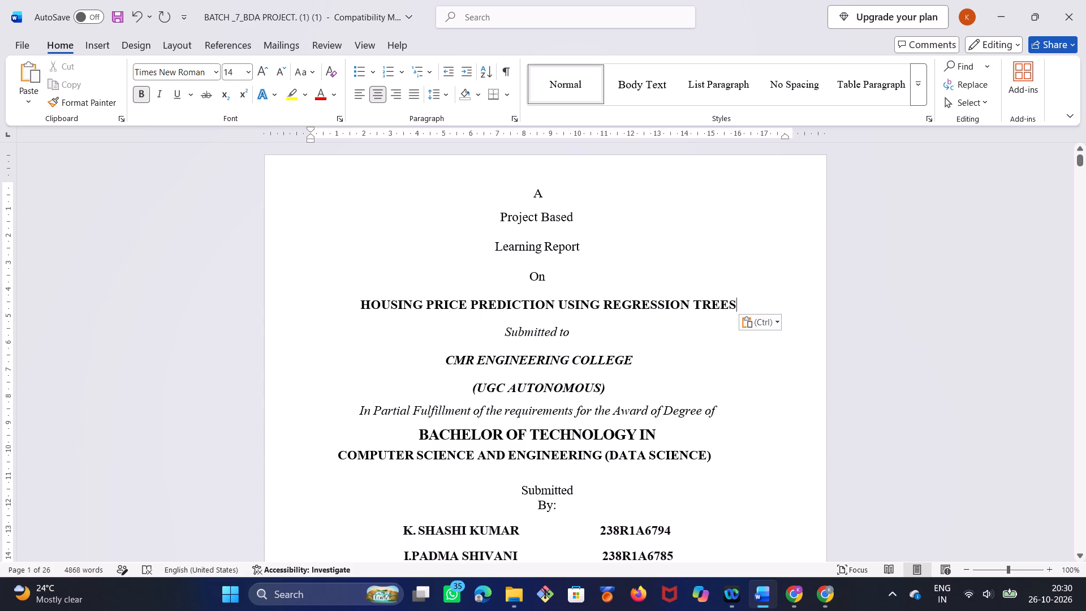
Colour the pasted project title on the cover page red.
{"action": "left_click_drag", "start_coordinate": [360, 308], "coordinate": [556, 323]}
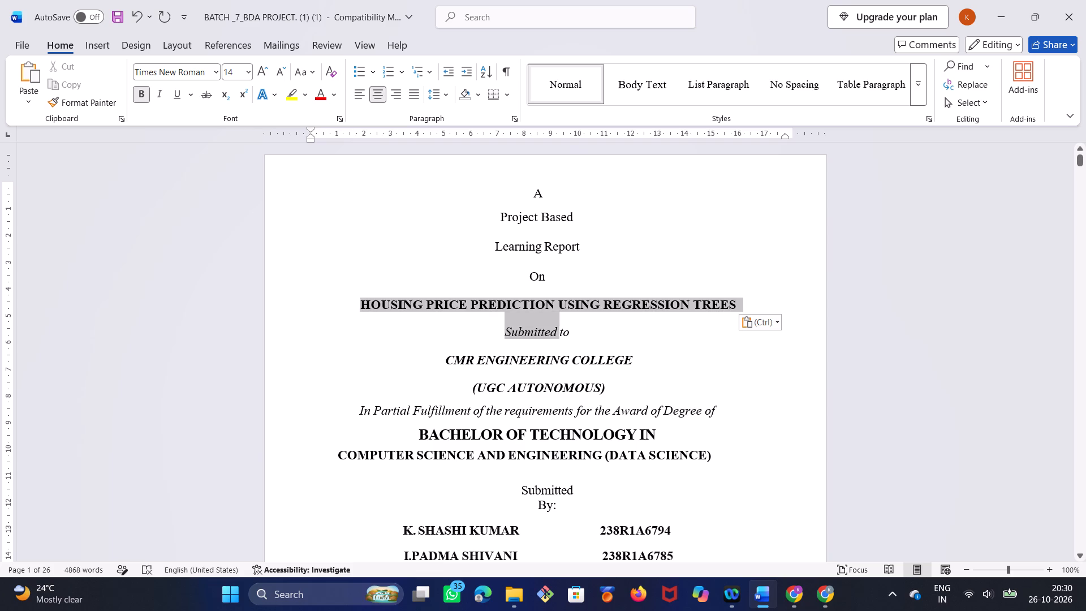
{"action": "left_click_drag", "start_coordinate": [556, 323], "coordinate": [732, 307]}
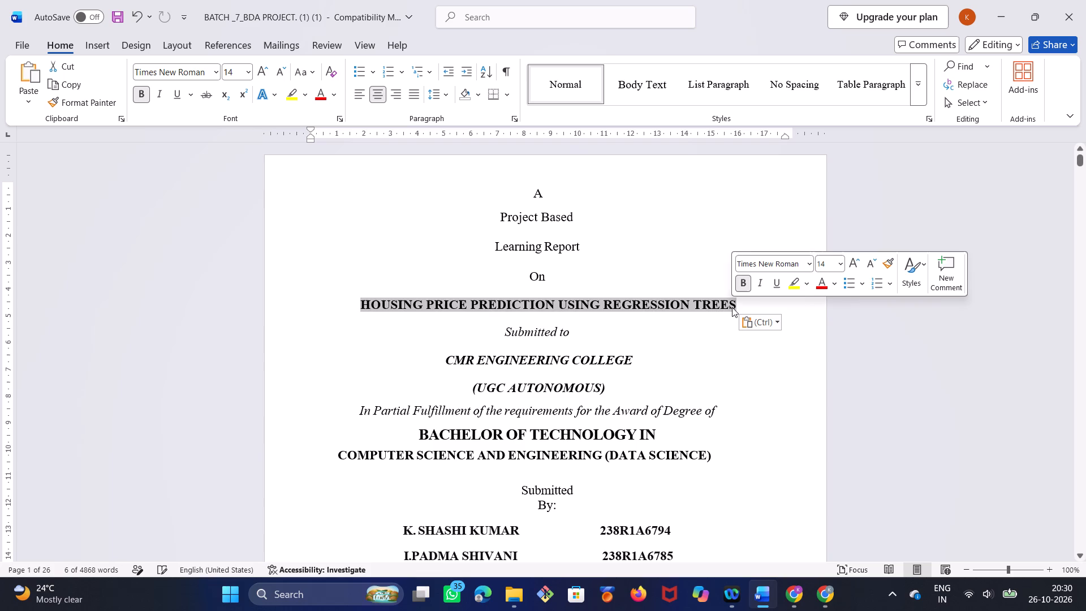
{"action": "left_click", "coordinate": [821, 285]}
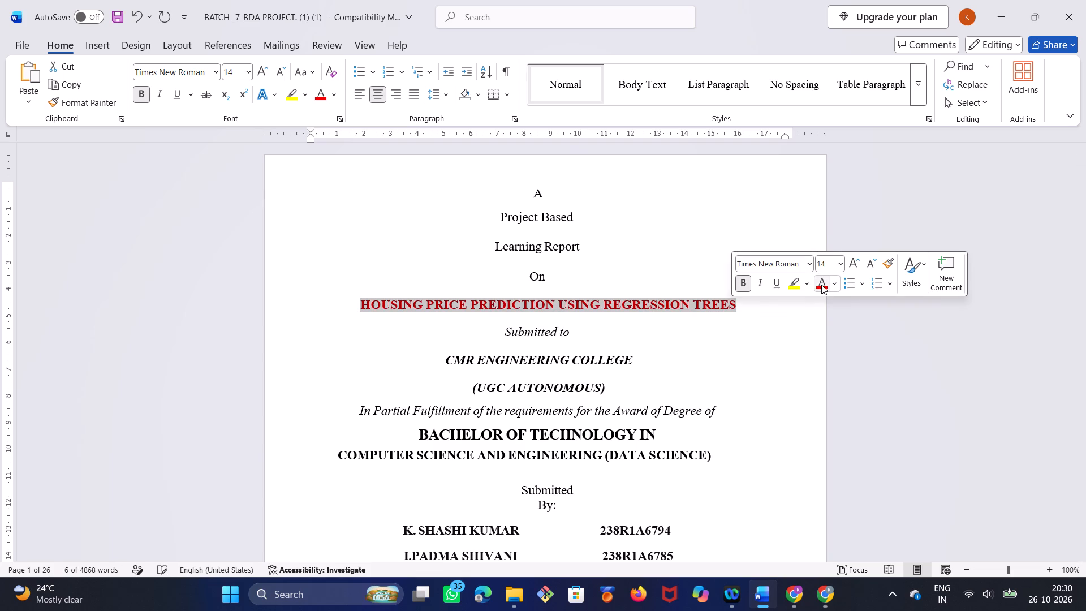
{"action": "left_click", "coordinate": [780, 332]}
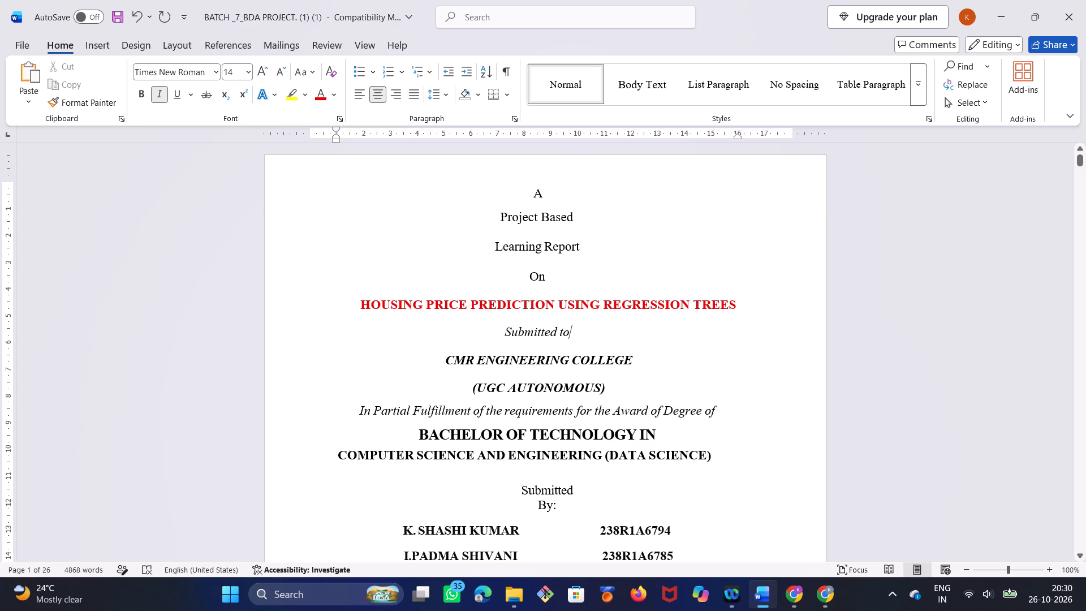
Replace the guide's name after "Mr." on the cover page with the new guide's initial and name in capitals, as in the ChatGPT document.
{"action": "scroll", "coordinate": [699, 378], "scroll_direction": "down", "scroll_amount": 2}
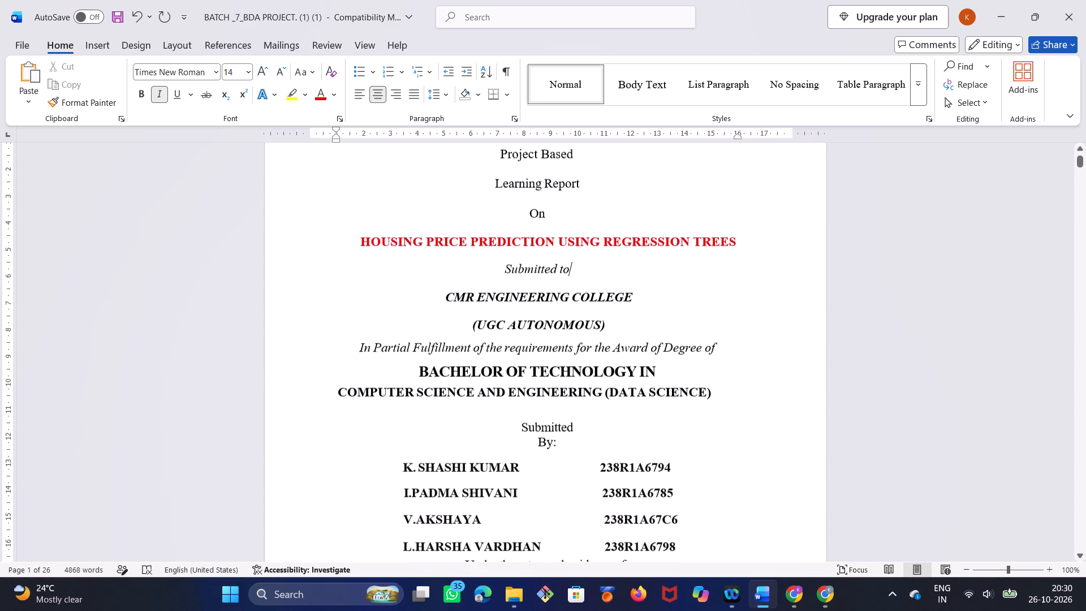
{"action": "scroll", "coordinate": [699, 378], "scroll_direction": "down", "scroll_amount": 2}
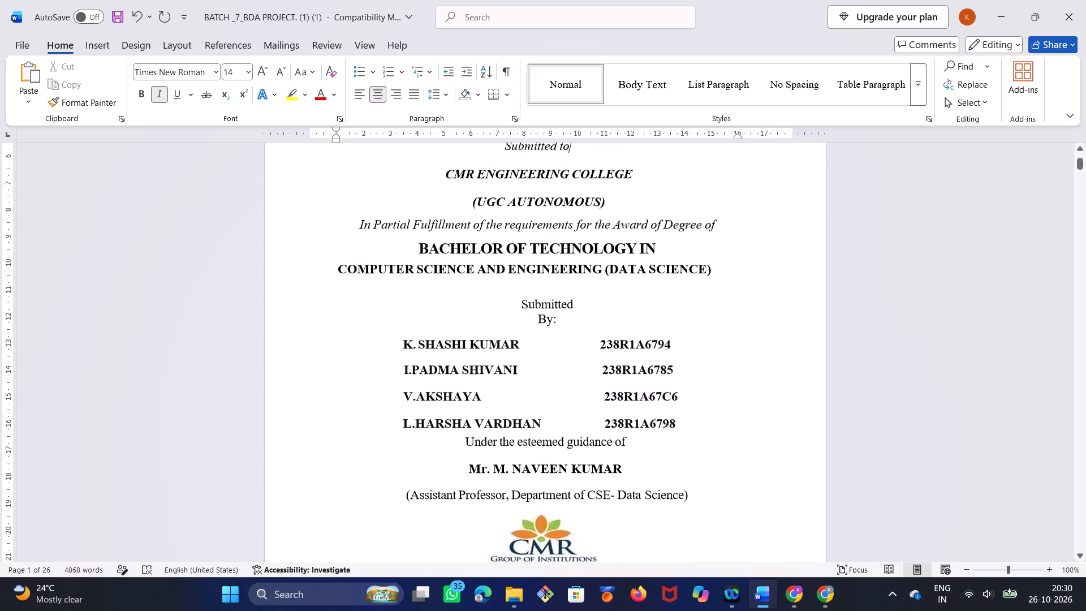
{"action": "left_click", "coordinate": [619, 466]}
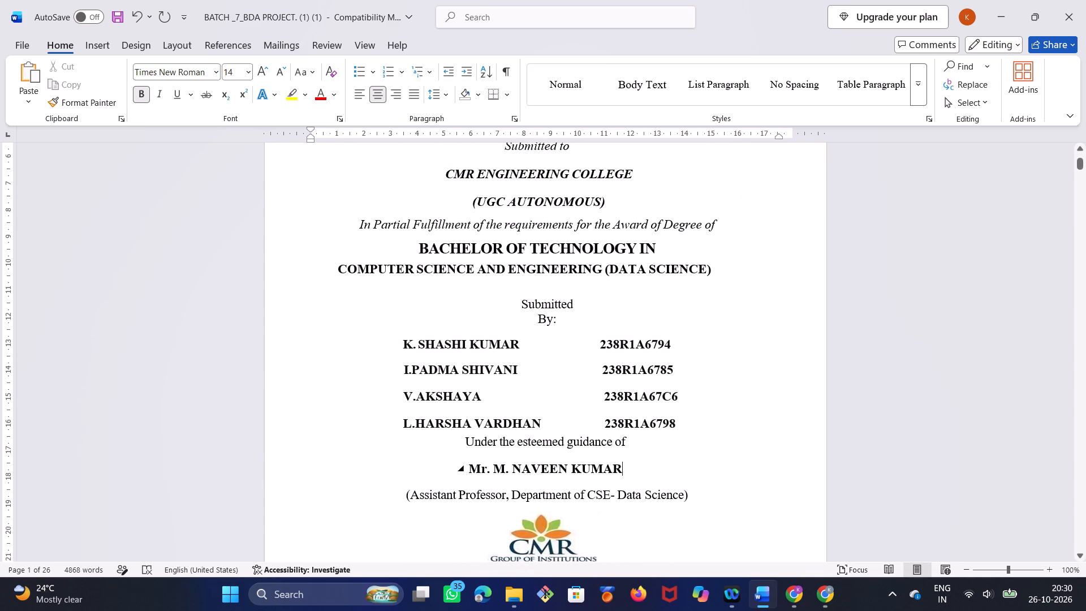
{"action": "key", "text": "BackSpace"}
{"action": "key", "text": "BackSpace"}
{"action": "key", "text": "BackSpace"}
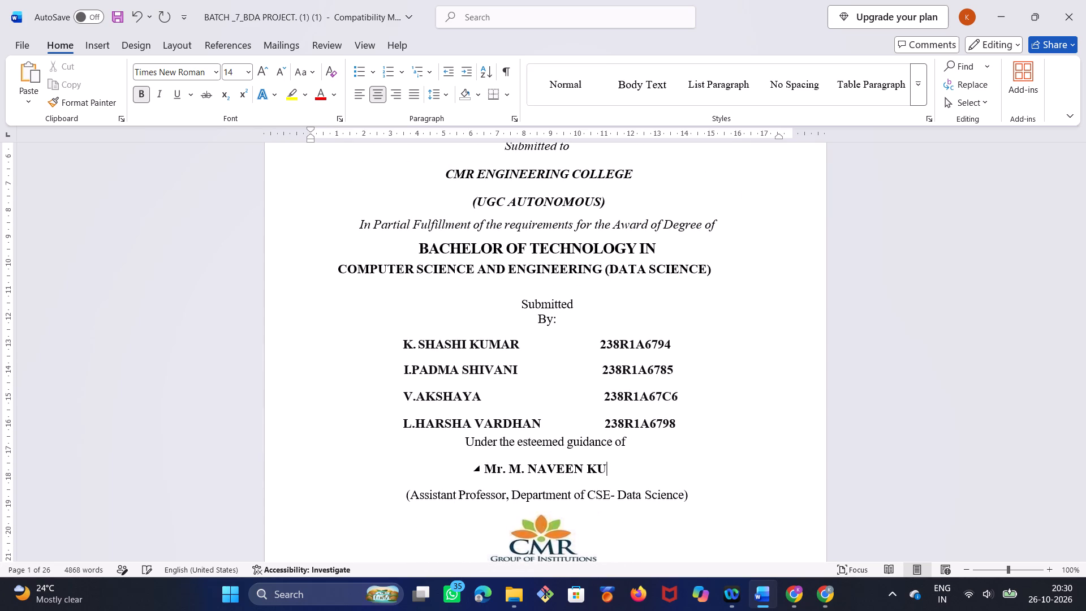
{"action": "key", "text": "BackSpace"}
{"action": "key", "text": "BackSpace"}
{"action": "key", "text": "BackSpace"}
{"action": "key", "text": "BackSpace"}
{"action": "key", "text": "BackSpace"}
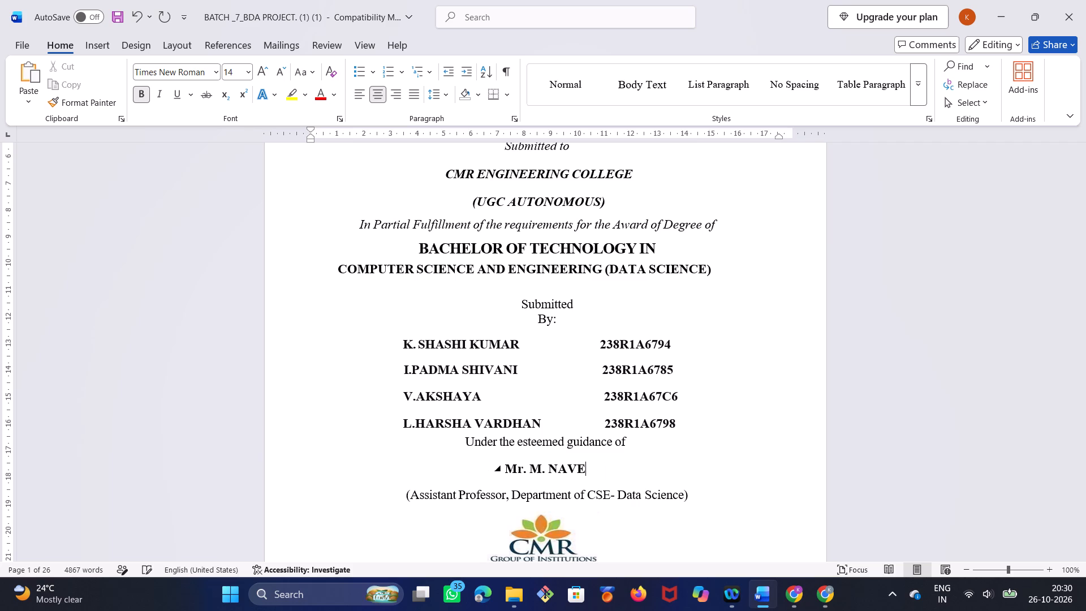
{"action": "key", "text": "BackSpace"}
{"action": "key", "text": "BackSpace"}
{"action": "key", "text": "BackSpace"}
{"action": "key", "text": "BackSpace"}
{"action": "key", "text": "BackSpace"}
{"action": "key", "text": "BackSpace"}
{"action": "key", "text": "BackSpace"}
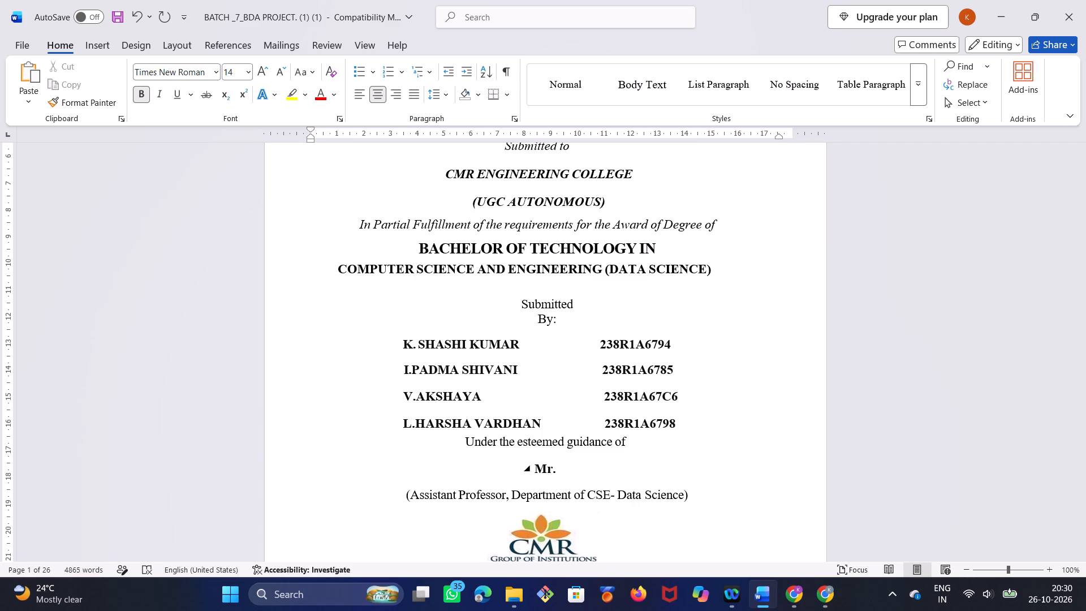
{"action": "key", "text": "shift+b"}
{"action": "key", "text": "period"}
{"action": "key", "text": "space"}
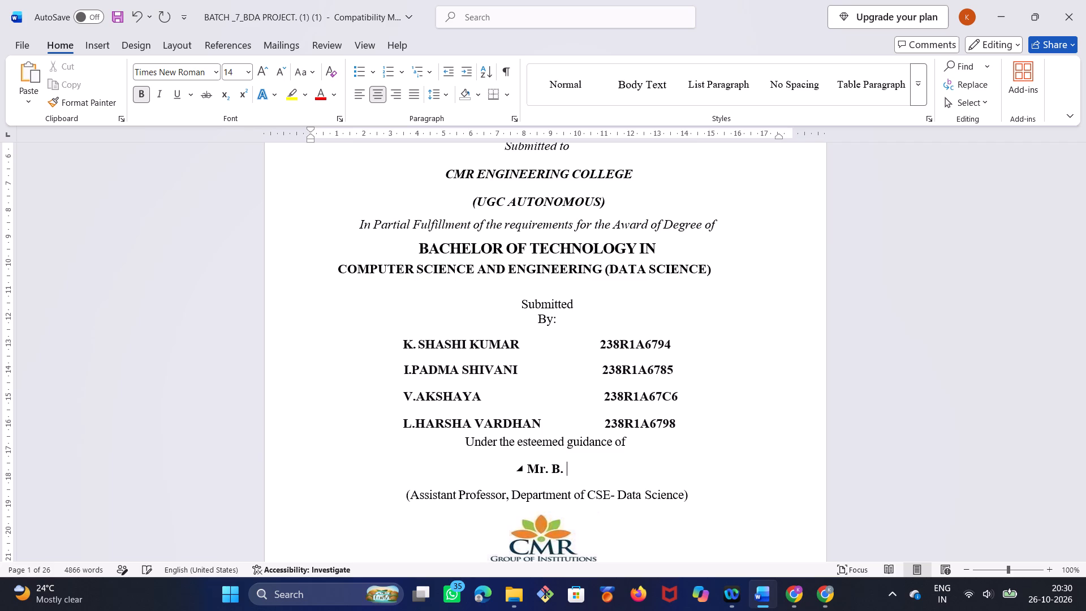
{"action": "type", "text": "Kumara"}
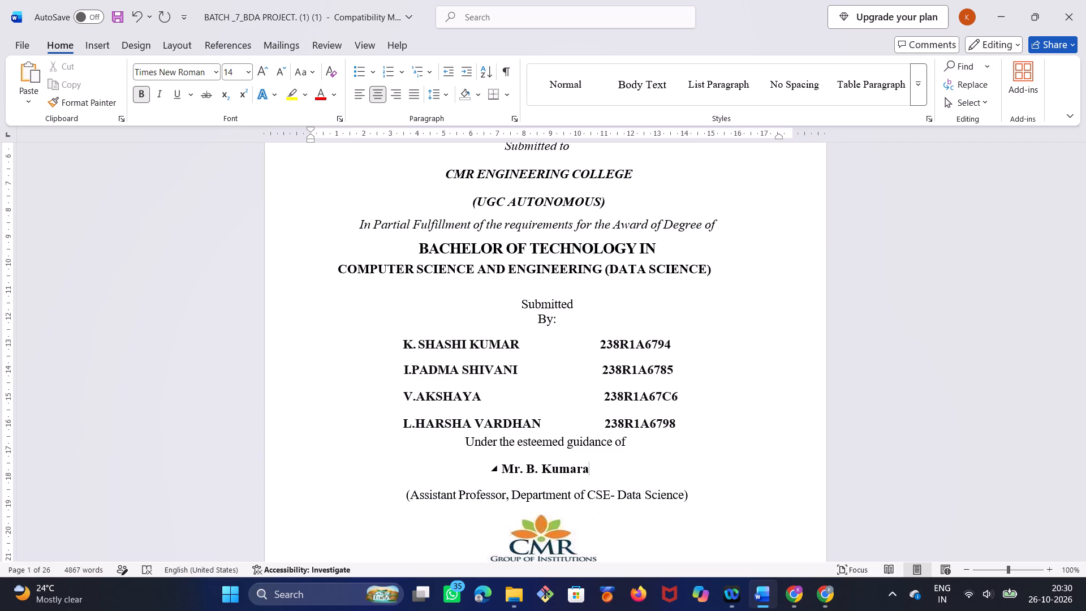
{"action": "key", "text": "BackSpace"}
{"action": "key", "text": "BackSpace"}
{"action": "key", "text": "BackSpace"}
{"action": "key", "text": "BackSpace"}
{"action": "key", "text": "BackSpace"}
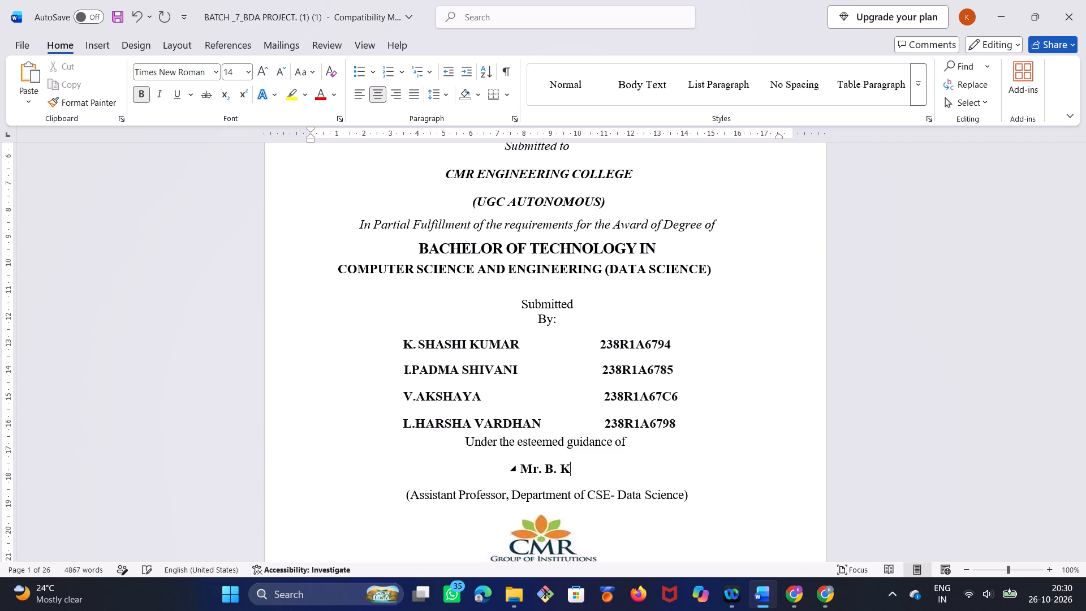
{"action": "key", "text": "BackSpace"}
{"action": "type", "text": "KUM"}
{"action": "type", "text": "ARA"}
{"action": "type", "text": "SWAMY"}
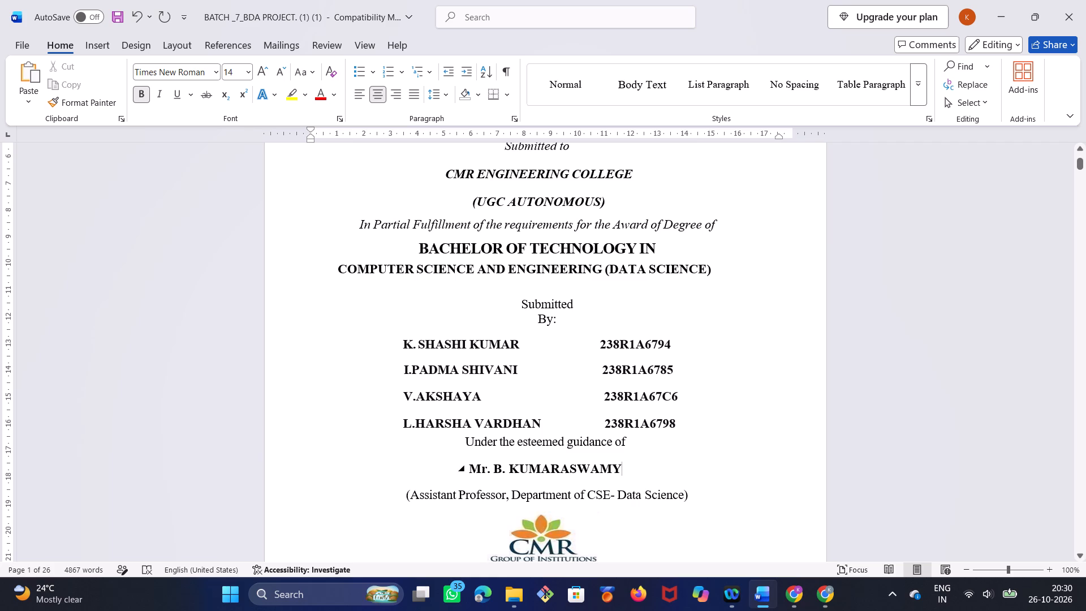
Change the academic year at the bottom of the cover page to 2026-2027.
{"action": "scroll", "coordinate": [635, 467], "scroll_direction": "up", "scroll_amount": 1}
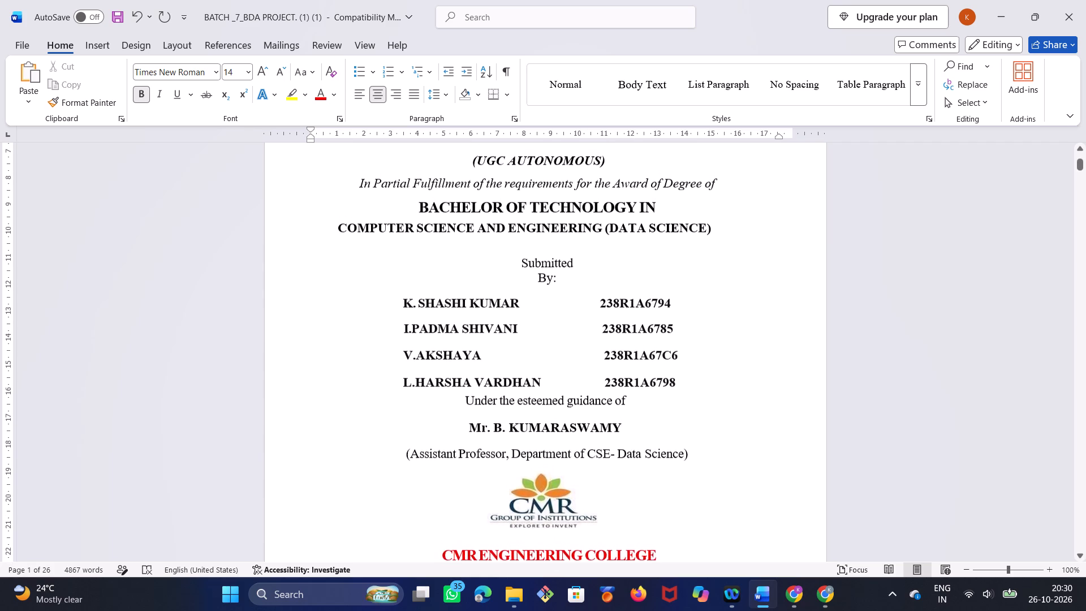
{"action": "scroll", "coordinate": [635, 467], "scroll_direction": "up", "scroll_amount": 1}
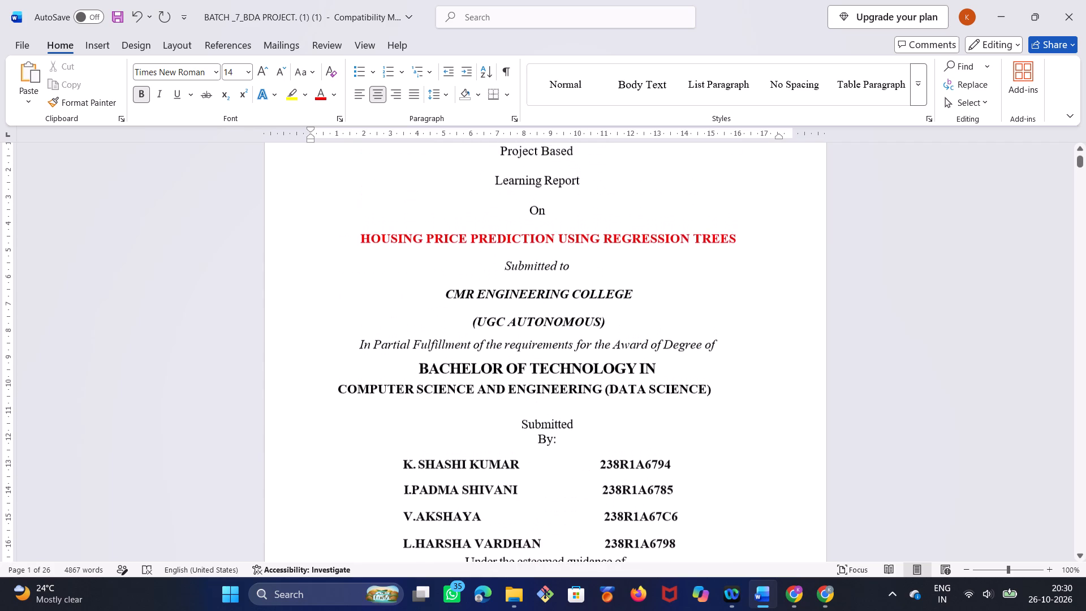
{"action": "scroll", "coordinate": [635, 467], "scroll_direction": "down", "scroll_amount": 4}
{"action": "scroll", "coordinate": [635, 467], "scroll_direction": "left", "scroll_amount": 1}
{"action": "scroll", "coordinate": [635, 467], "scroll_direction": "down", "scroll_amount": 1}
{"action": "scroll", "coordinate": [635, 467], "scroll_direction": "left", "scroll_amount": 1}
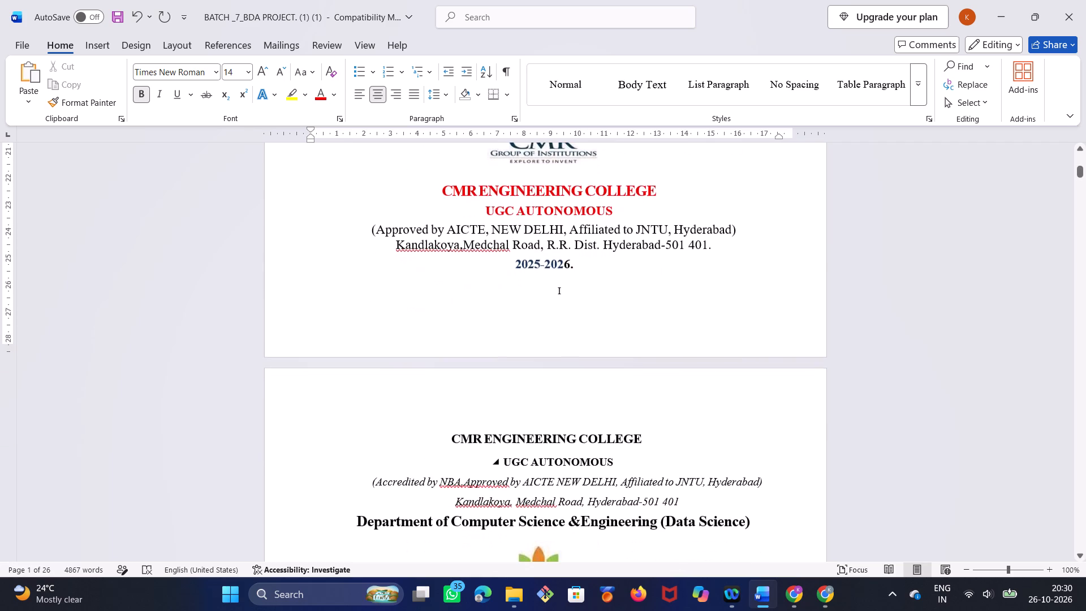
{"action": "left_click", "coordinate": [540, 264]}
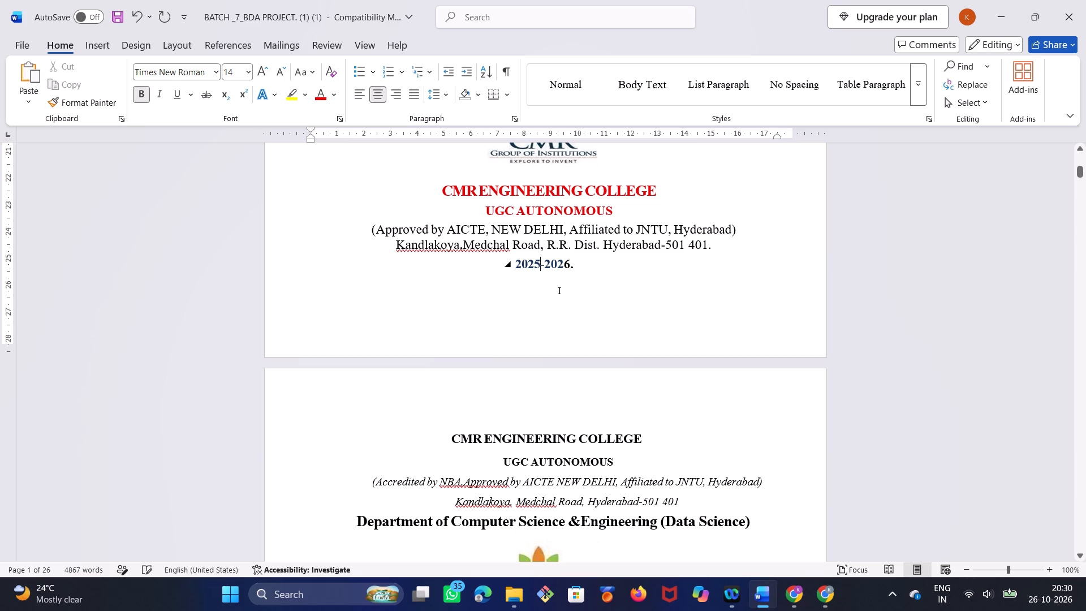
{"action": "key", "text": "BackSpace"}
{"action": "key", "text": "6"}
{"action": "left_click", "coordinate": [569, 262]}
{"action": "key", "text": "BackSpace"}
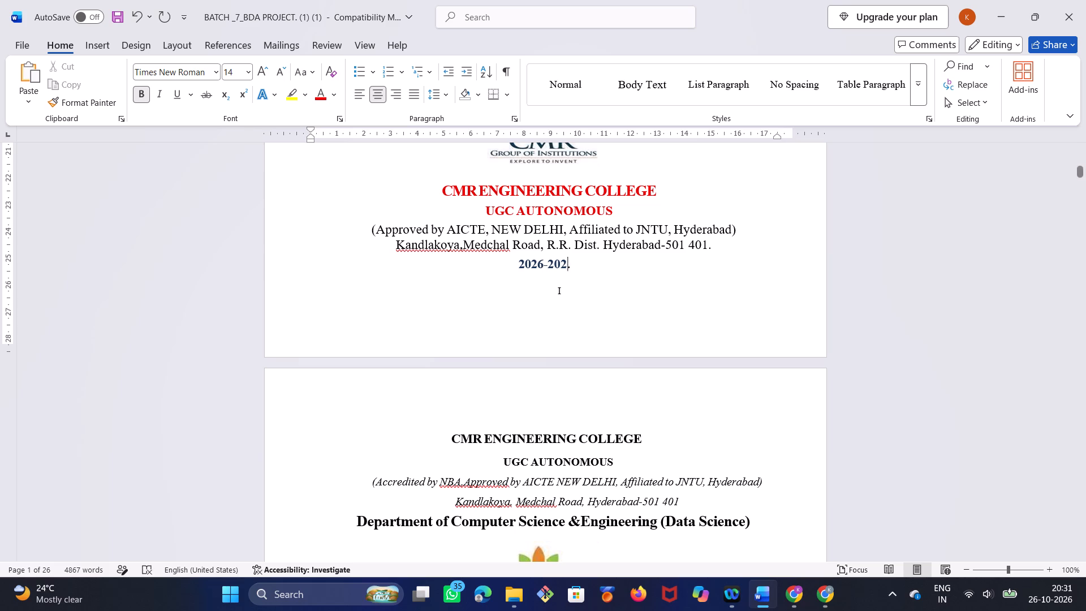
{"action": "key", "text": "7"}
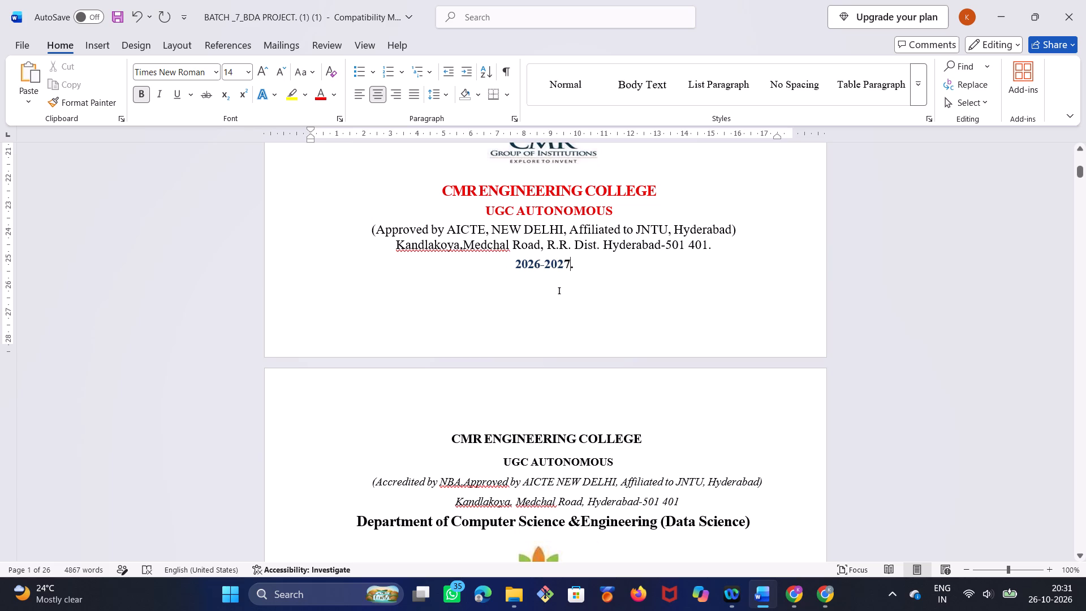
Review the certificate page for project and guide details that need updating.
{"action": "scroll", "coordinate": [554, 320], "scroll_direction": "down", "scroll_amount": 3}
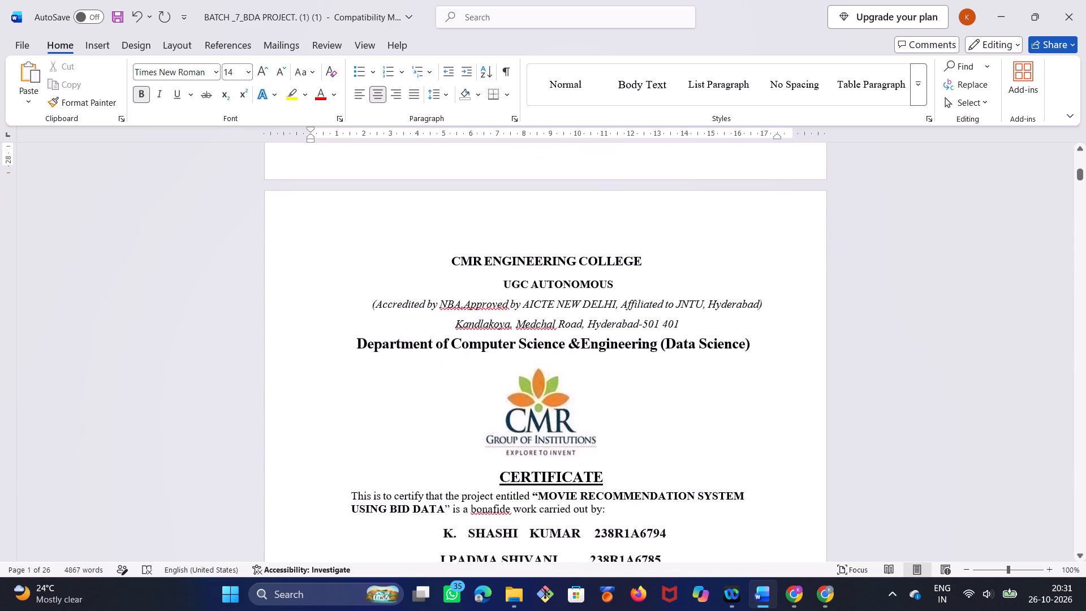
{"action": "scroll", "coordinate": [554, 320], "scroll_direction": "up", "scroll_amount": 1}
{"action": "scroll", "coordinate": [554, 320], "scroll_direction": "down", "scroll_amount": 1}
{"action": "scroll", "coordinate": [554, 320], "scroll_direction": "up", "scroll_amount": 1}
{"action": "scroll", "coordinate": [554, 320], "scroll_direction": "down", "scroll_amount": 3}
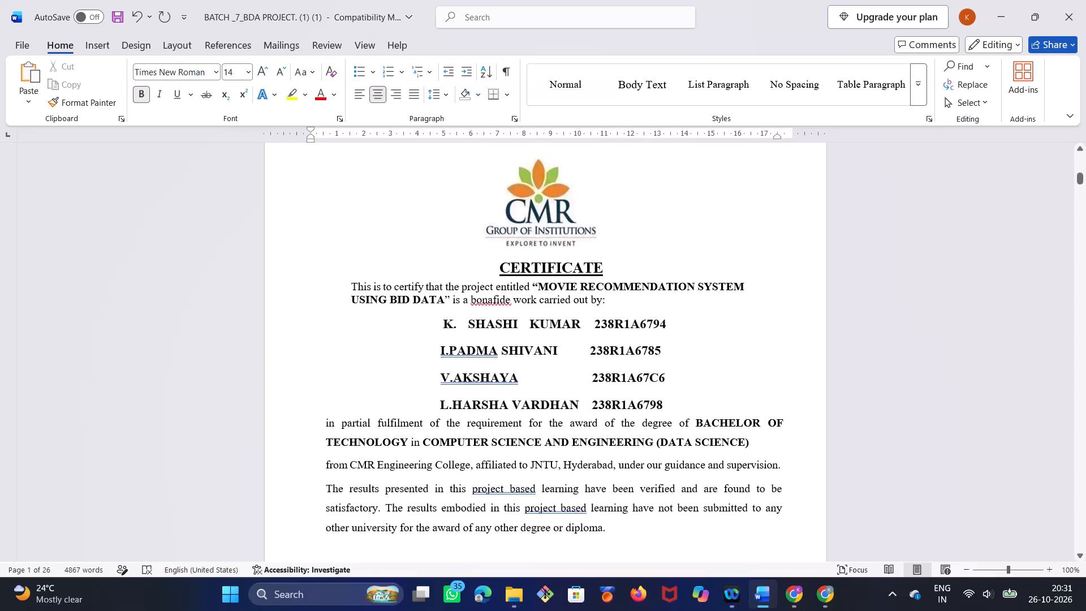
{"action": "scroll", "coordinate": [554, 320], "scroll_direction": "down", "scroll_amount": 4}
{"action": "scroll", "coordinate": [554, 320], "scroll_direction": "up", "scroll_amount": 1}
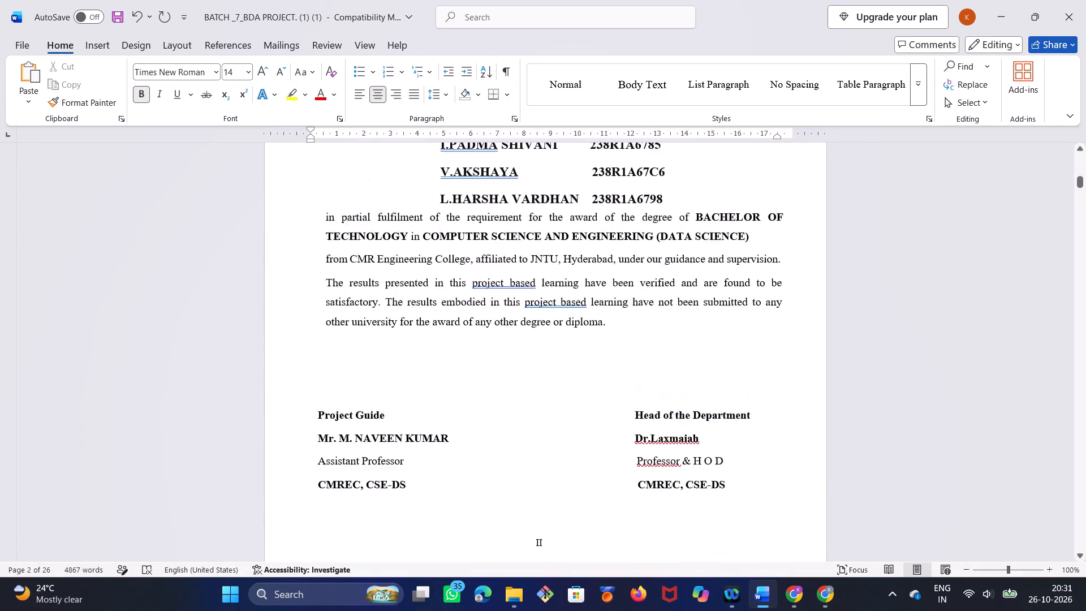
{"action": "scroll", "coordinate": [554, 320], "scroll_direction": "up", "scroll_amount": 1}
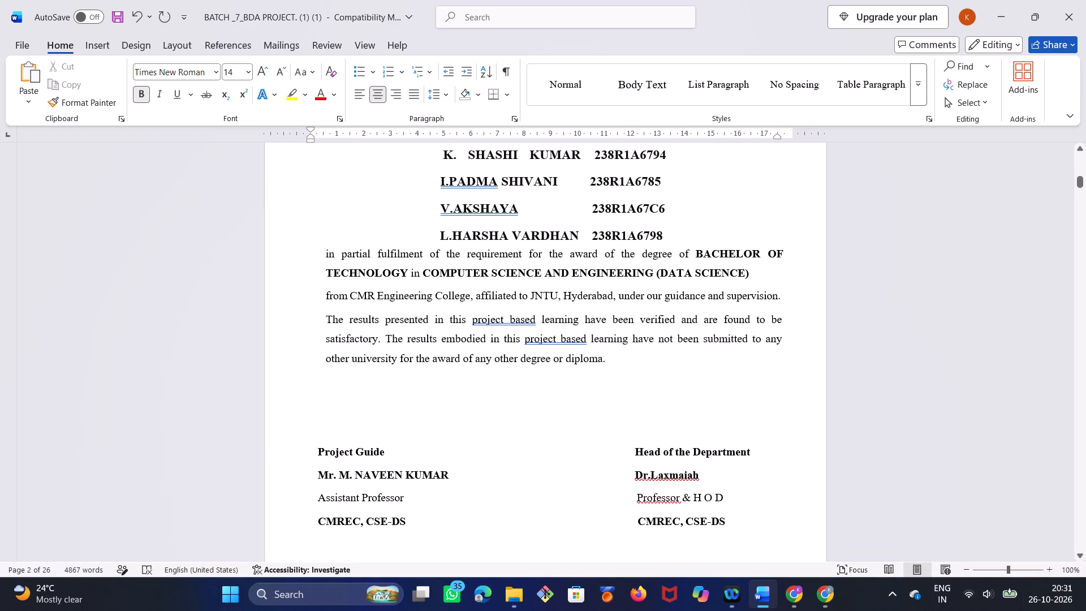
{"action": "scroll", "coordinate": [450, 478], "scroll_direction": "up", "scroll_amount": 1}
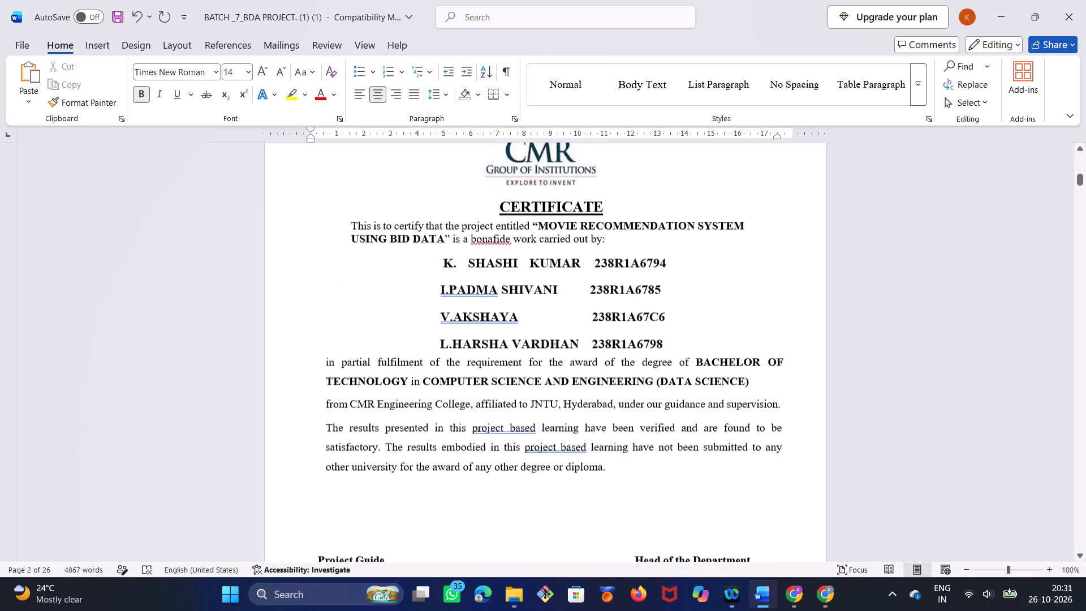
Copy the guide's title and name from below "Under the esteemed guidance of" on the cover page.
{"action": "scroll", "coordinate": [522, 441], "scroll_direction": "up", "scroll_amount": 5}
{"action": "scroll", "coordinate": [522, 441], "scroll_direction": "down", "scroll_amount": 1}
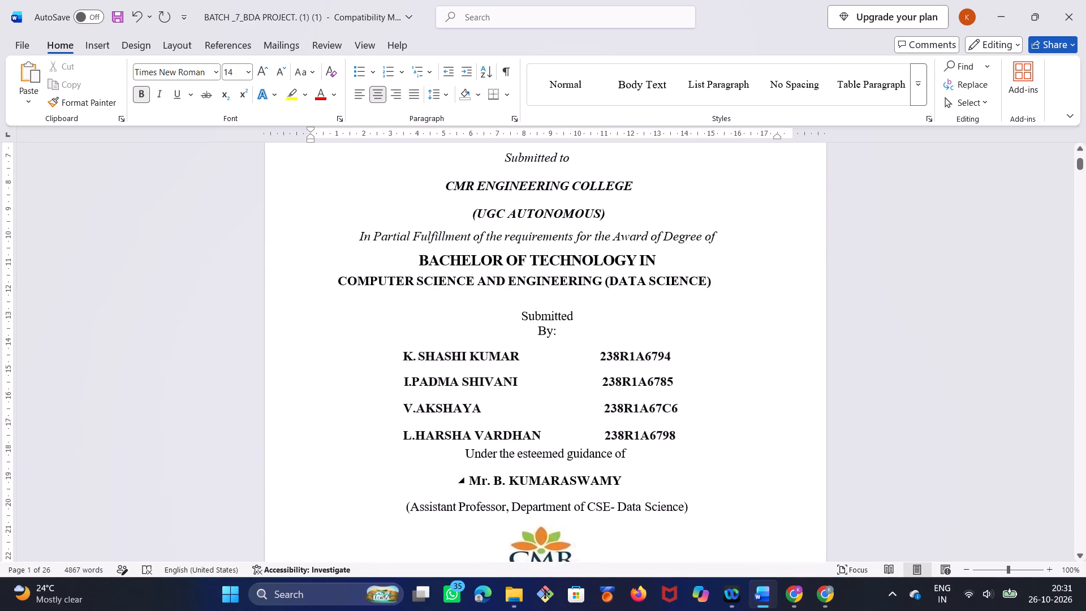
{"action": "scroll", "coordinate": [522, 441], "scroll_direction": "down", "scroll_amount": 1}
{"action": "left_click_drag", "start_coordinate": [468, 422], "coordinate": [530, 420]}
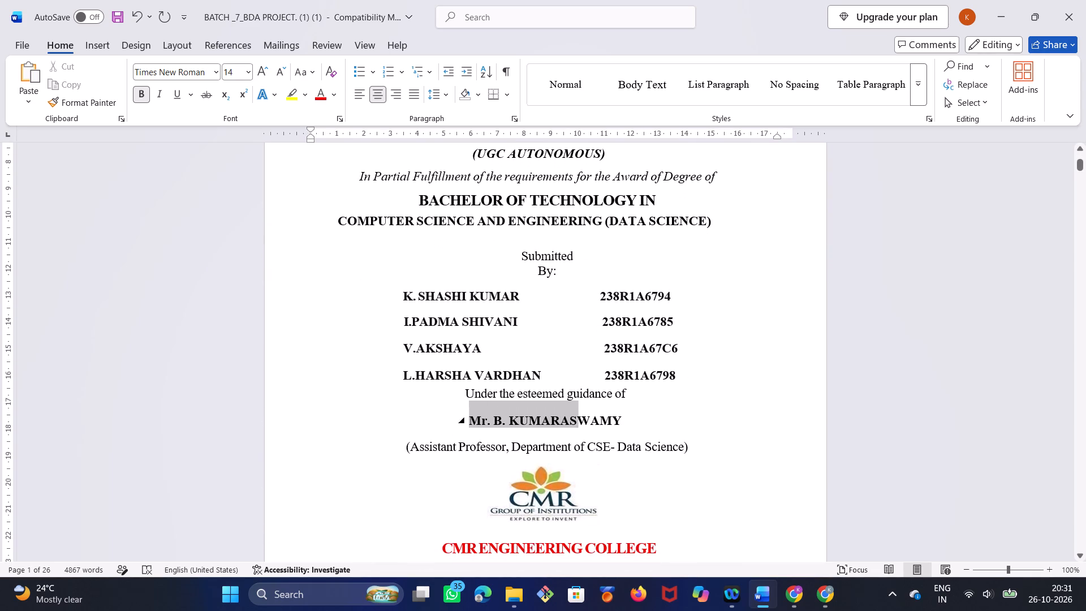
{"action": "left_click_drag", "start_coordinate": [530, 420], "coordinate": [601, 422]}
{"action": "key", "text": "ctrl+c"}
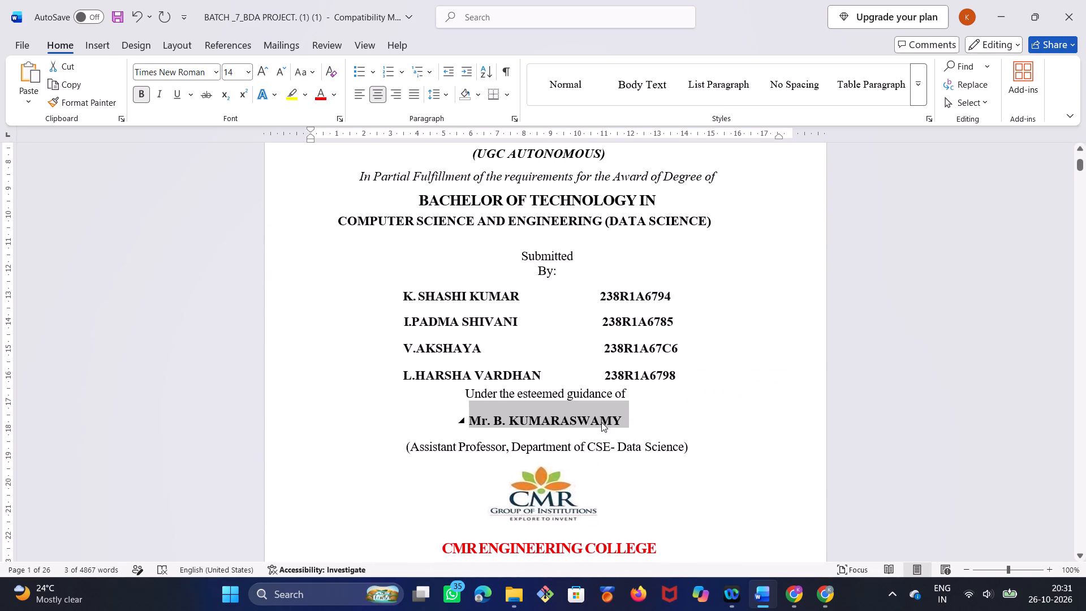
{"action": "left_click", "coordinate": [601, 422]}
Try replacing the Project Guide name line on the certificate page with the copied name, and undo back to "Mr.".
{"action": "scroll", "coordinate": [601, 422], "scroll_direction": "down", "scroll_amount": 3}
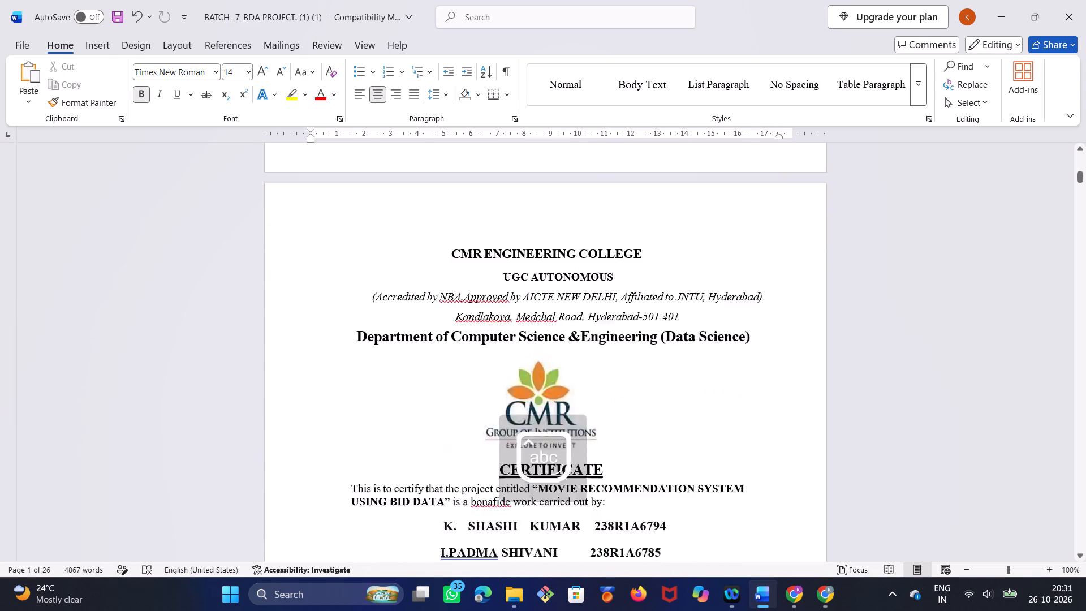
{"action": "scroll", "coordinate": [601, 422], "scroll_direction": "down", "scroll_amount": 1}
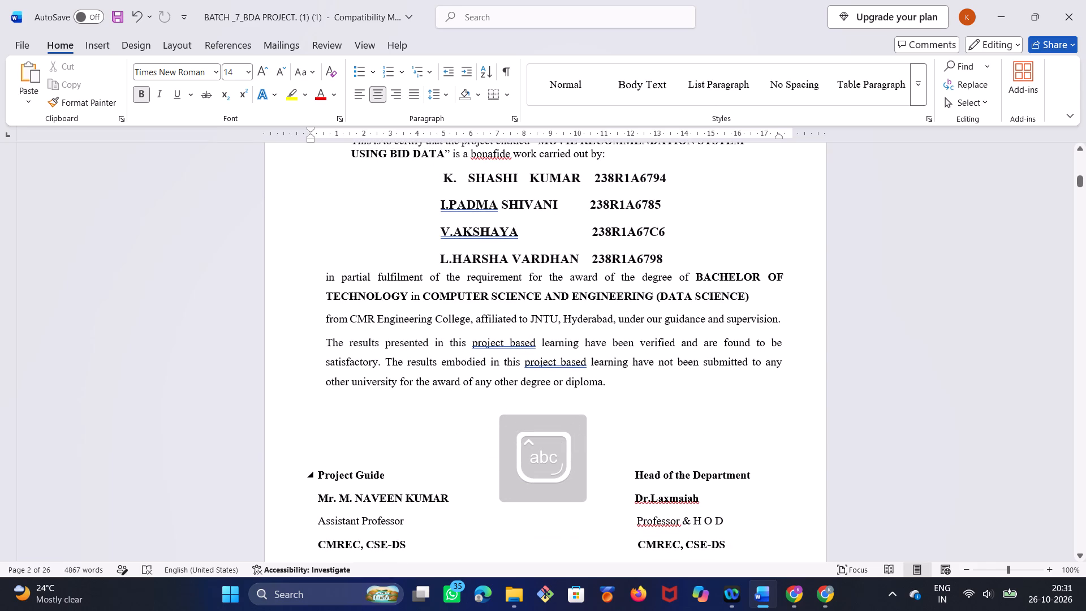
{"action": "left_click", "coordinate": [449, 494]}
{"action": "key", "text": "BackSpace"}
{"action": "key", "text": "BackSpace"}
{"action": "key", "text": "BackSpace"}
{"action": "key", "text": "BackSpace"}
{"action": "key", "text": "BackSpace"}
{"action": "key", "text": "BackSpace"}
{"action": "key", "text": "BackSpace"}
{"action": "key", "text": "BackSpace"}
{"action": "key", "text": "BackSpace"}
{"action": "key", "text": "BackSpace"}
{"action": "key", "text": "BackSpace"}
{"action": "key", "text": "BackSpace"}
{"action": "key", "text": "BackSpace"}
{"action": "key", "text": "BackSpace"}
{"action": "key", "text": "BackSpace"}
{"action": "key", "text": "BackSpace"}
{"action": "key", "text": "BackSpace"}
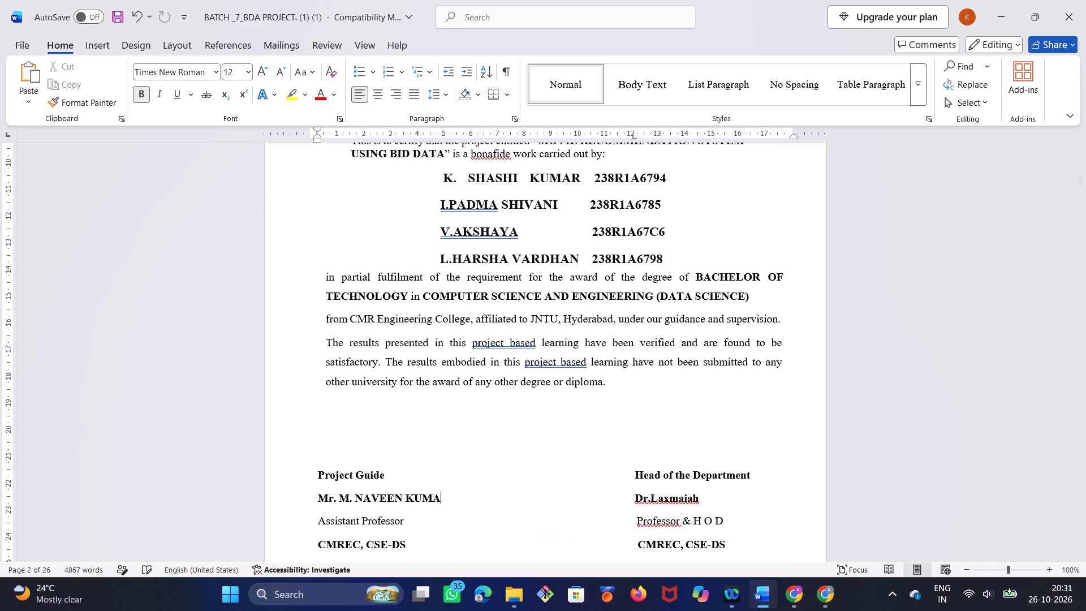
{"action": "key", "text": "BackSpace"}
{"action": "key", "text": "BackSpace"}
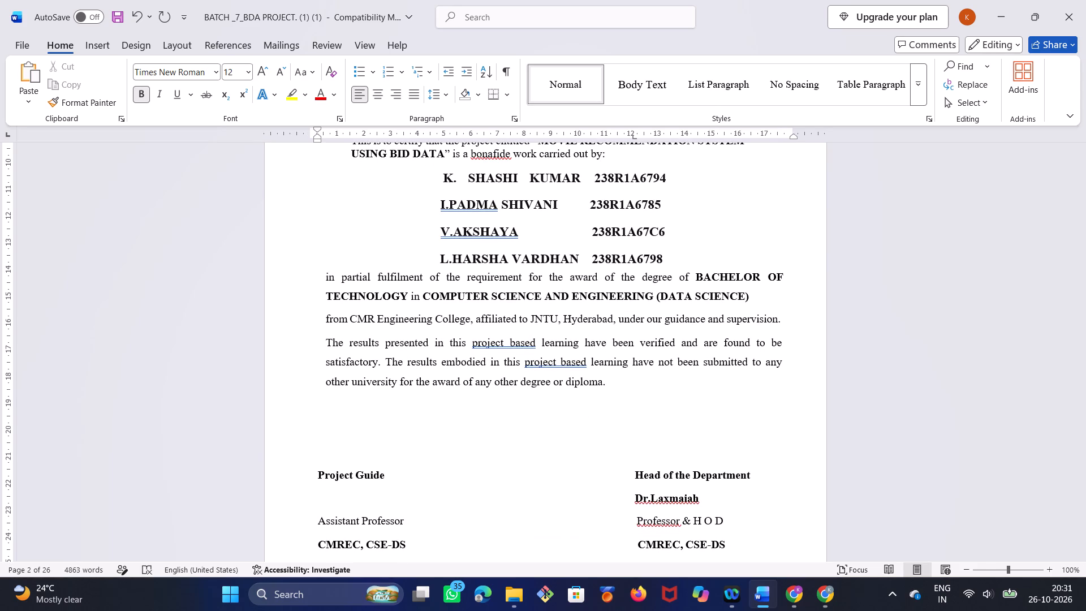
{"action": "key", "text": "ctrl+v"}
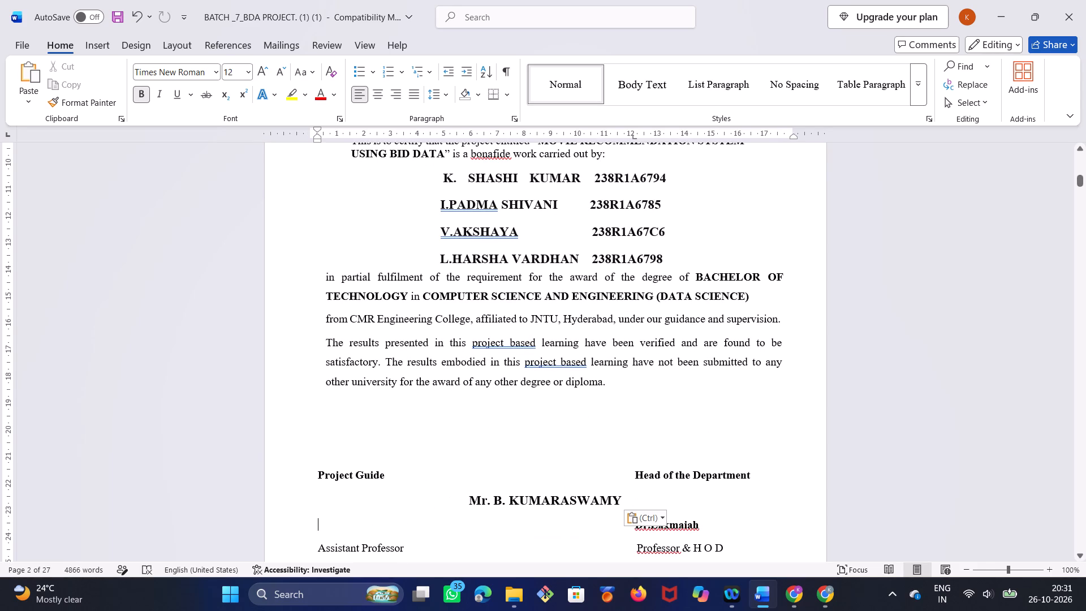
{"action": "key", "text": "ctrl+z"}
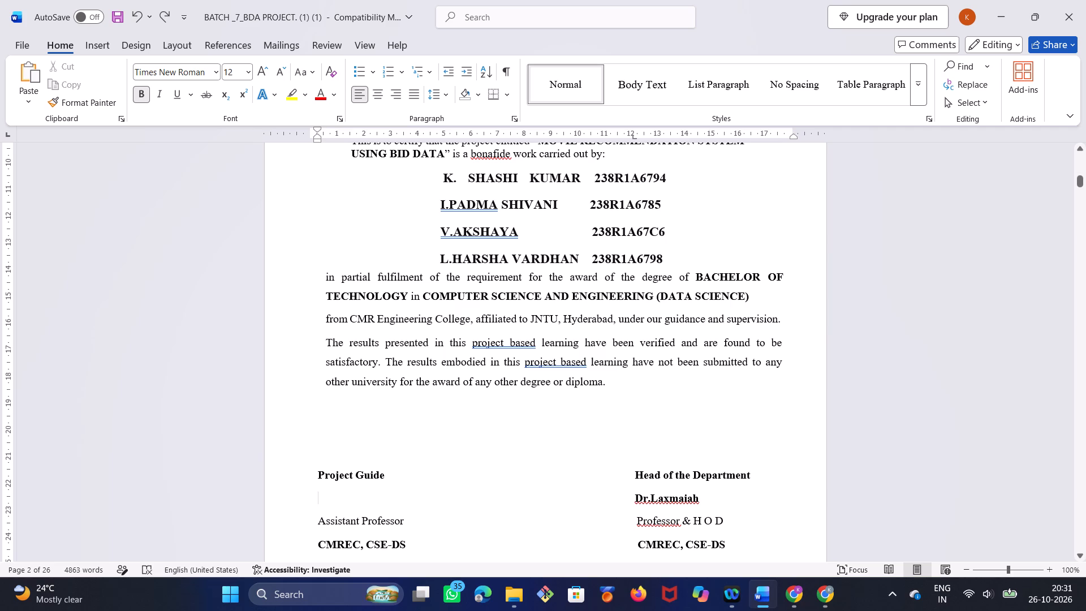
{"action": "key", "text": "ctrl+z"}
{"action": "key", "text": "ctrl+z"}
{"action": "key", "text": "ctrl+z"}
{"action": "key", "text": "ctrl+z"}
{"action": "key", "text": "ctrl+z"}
Replace the guide's name after "Mr." under Project Guide on the certificate page with the new guide's initial and name in capitals.
{"action": "key", "text": "BackSpace"}
{"action": "key", "text": "ctrl+b"}
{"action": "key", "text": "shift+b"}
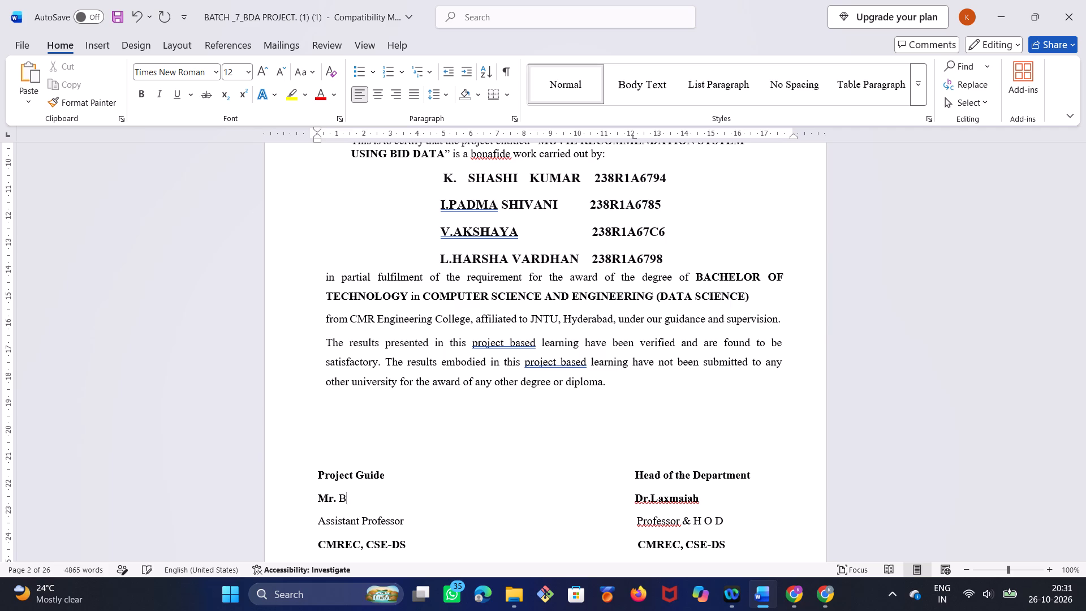
{"action": "key", "text": "BackSpace"}
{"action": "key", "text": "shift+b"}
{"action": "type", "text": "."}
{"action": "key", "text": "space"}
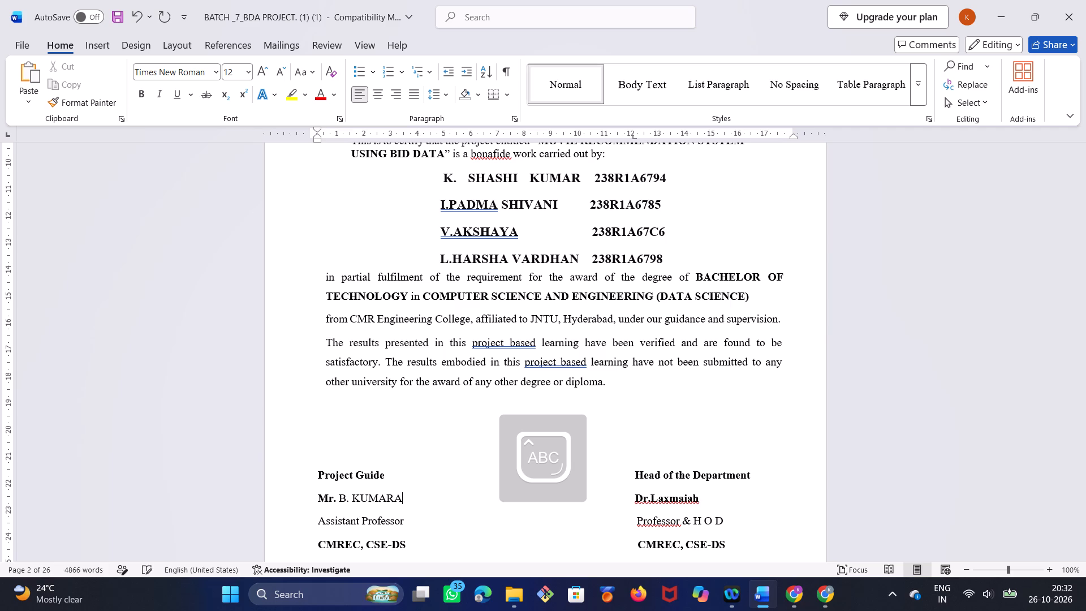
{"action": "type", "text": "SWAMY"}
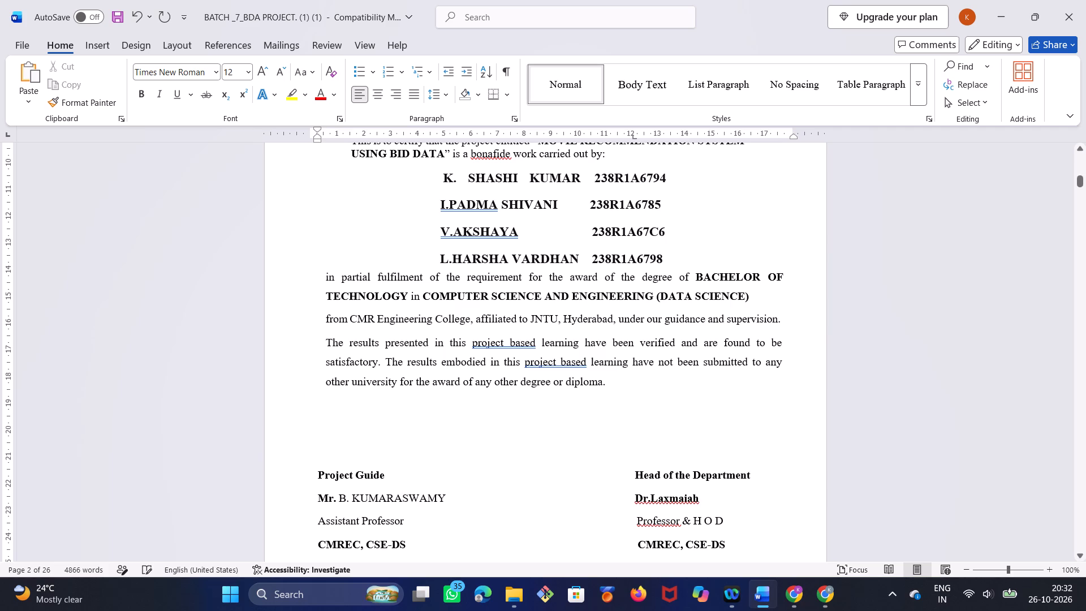
Make the new guide's name under Project Guide on the certificate page bold.
{"action": "left_click_drag", "start_coordinate": [336, 494], "coordinate": [386, 501]}
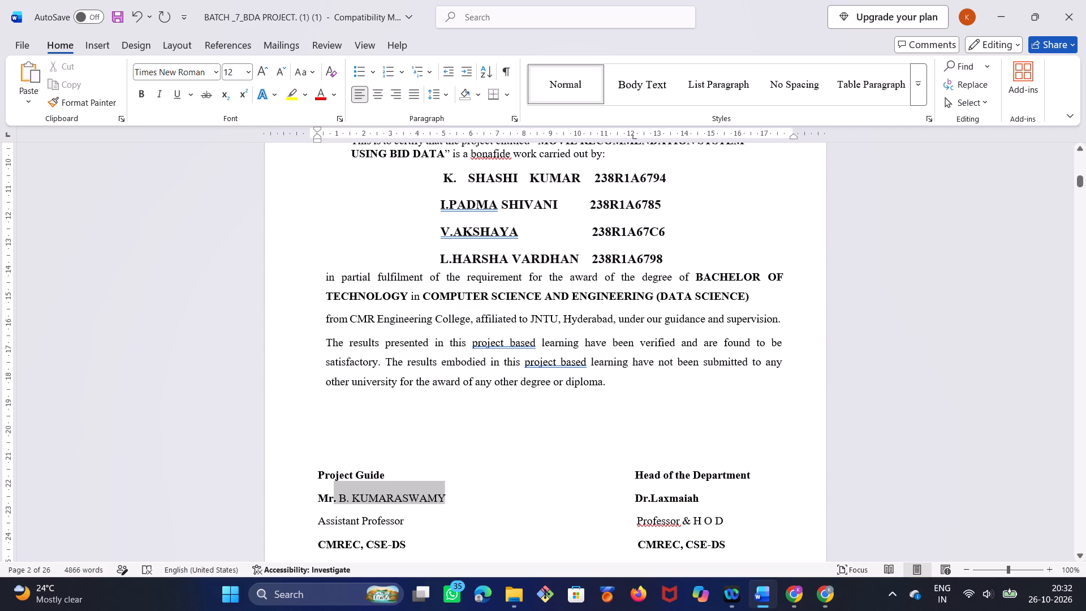
{"action": "left_click_drag", "start_coordinate": [386, 501], "coordinate": [387, 501]}
{"action": "left_click", "coordinate": [391, 477]}
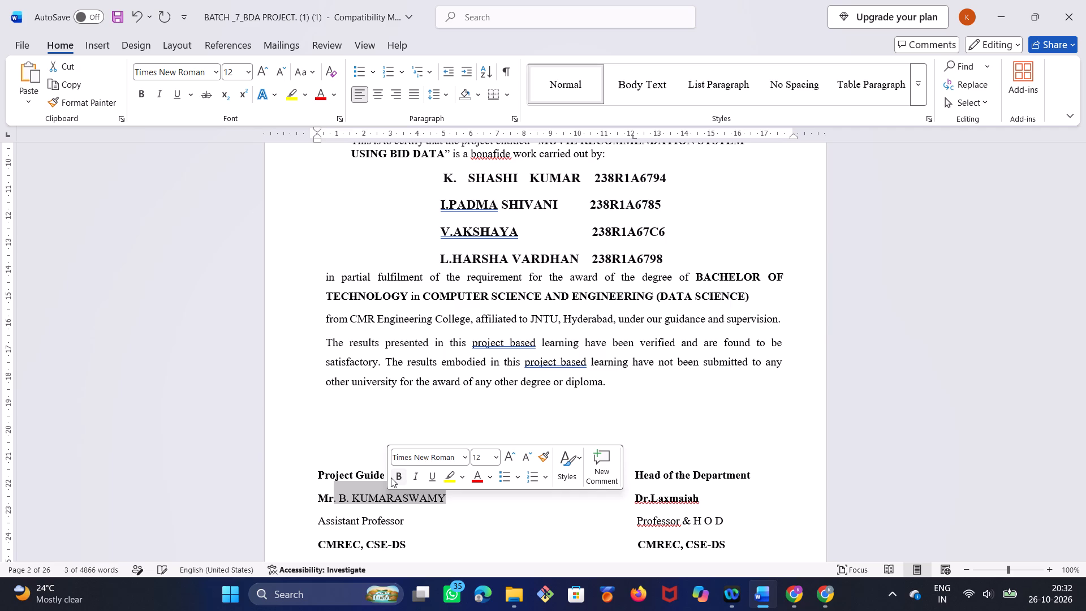
{"action": "left_click", "coordinate": [397, 481]}
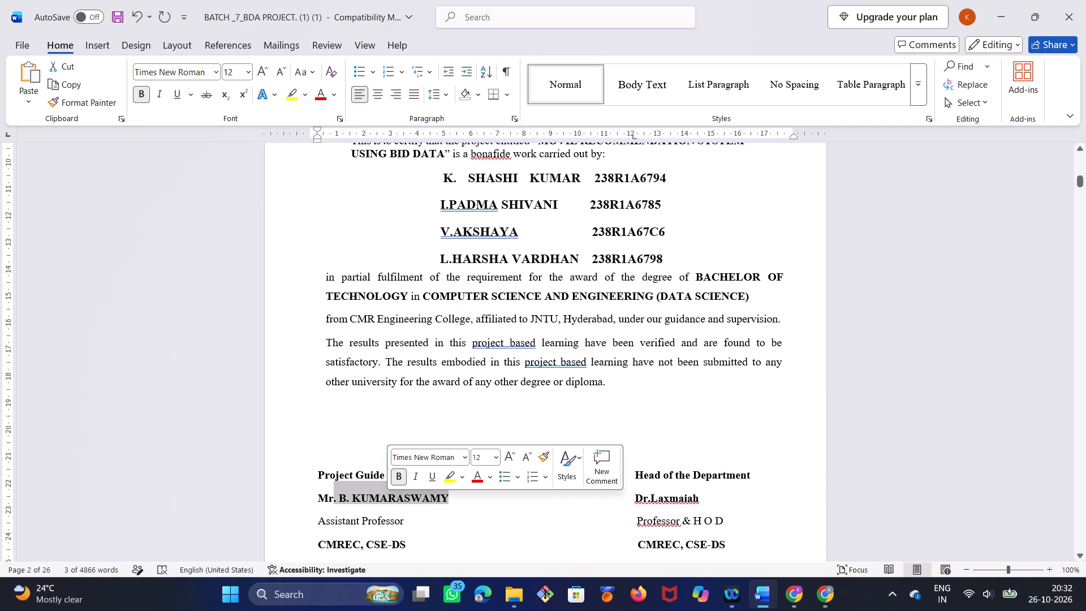
{"action": "left_click", "coordinate": [338, 438]}
Delete the old project title between the quotation marks in the first paragraph of the declaration page.
{"action": "scroll", "coordinate": [556, 471], "scroll_direction": "down", "scroll_amount": 1}
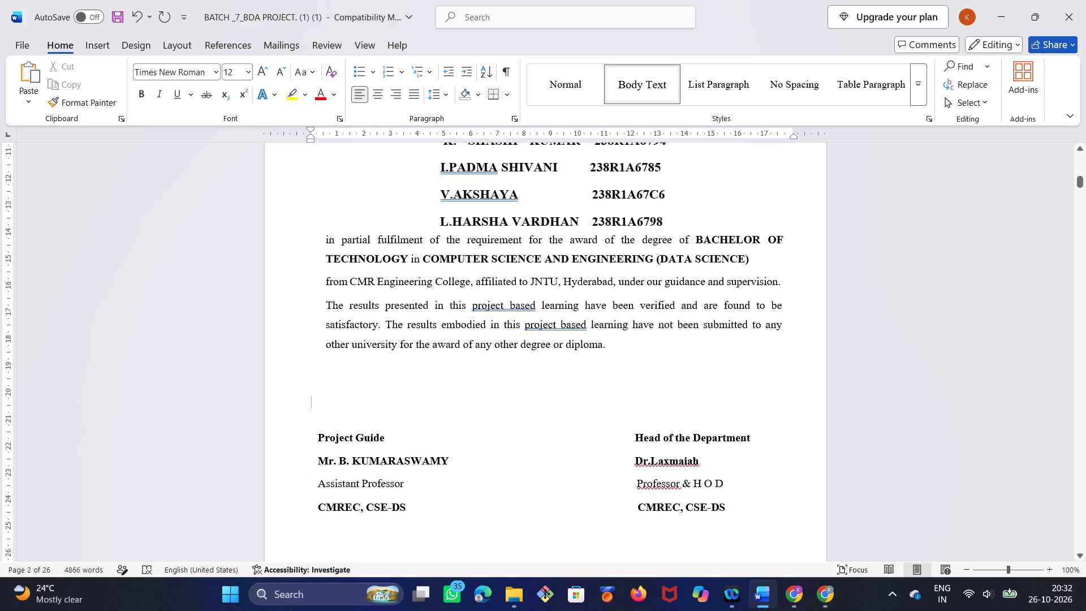
{"action": "scroll", "coordinate": [558, 463], "scroll_direction": "down", "scroll_amount": 1}
{"action": "scroll", "coordinate": [558, 463], "scroll_direction": "up", "scroll_amount": 1}
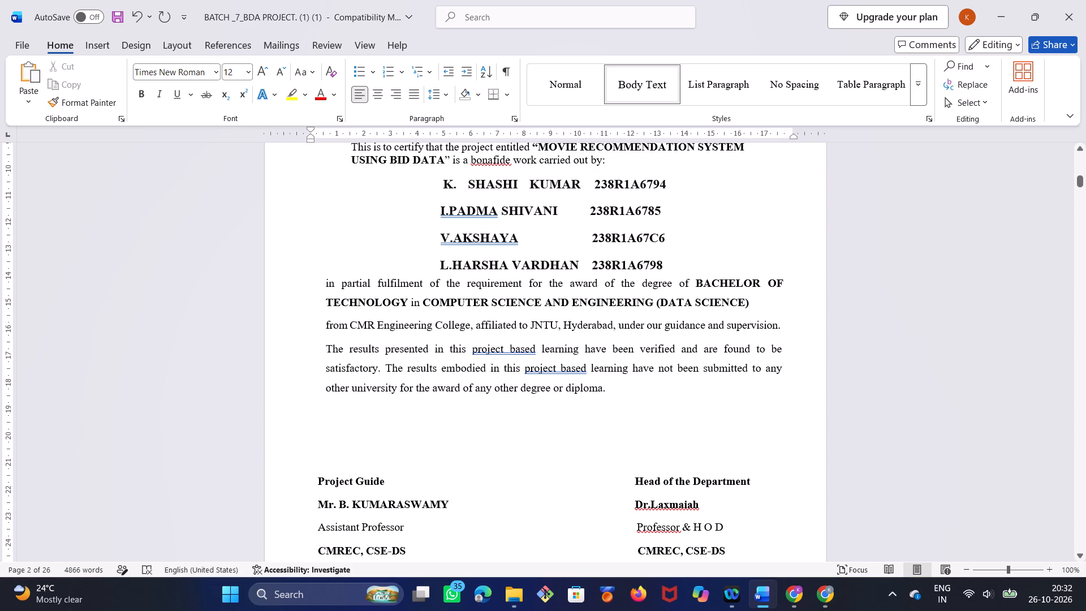
{"action": "scroll", "coordinate": [604, 427], "scroll_direction": "down", "scroll_amount": 2}
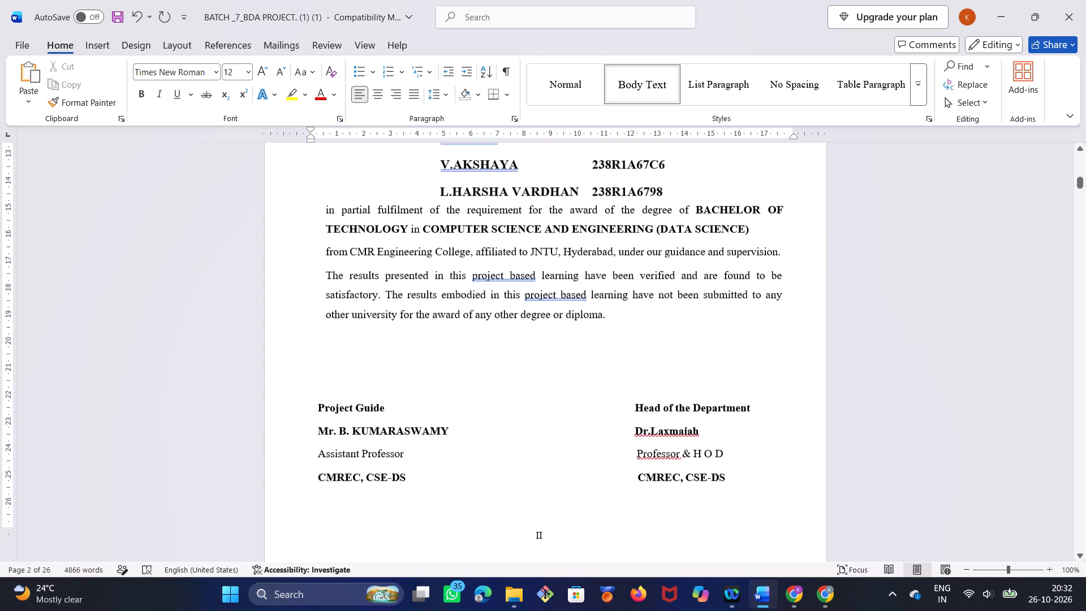
{"action": "scroll", "coordinate": [604, 427], "scroll_direction": "down", "scroll_amount": 4}
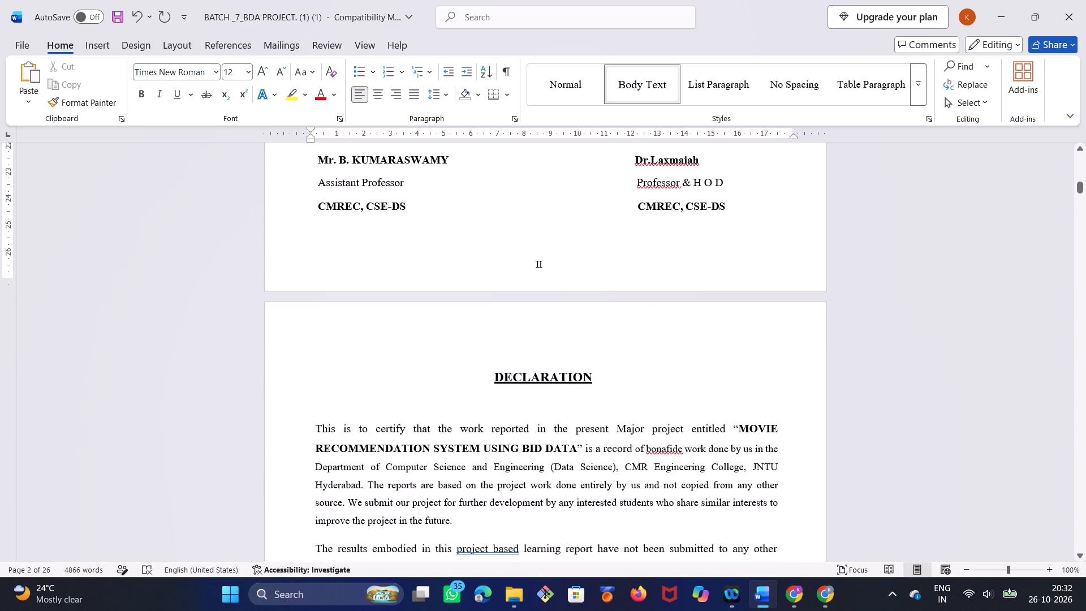
{"action": "left_click", "coordinate": [575, 448]}
{"action": "key", "text": "BackSpace"}
{"action": "key", "text": "BackSpace"}
{"action": "key", "text": "BackSpace"}
{"action": "key", "text": "BackSpace"}
{"action": "key", "text": "BackSpace"}
{"action": "key", "text": "BackSpace"}
{"action": "key", "text": "BackSpace"}
{"action": "key", "text": "BackSpace"}
{"action": "key", "text": "BackSpace"}
{"action": "key", "text": "BackSpace"}
{"action": "key", "text": "BackSpace"}
{"action": "key", "text": "BackSpace"}
{"action": "key", "text": "BackSpace"}
{"action": "key", "text": "BackSpace"}
{"action": "key", "text": "BackSpace"}
{"action": "key", "text": "BackSpace"}
{"action": "key", "text": "BackSpace"}
{"action": "key", "text": "BackSpace"}
{"action": "key", "text": "BackSpace"}
{"action": "key", "text": "BackSpace"}
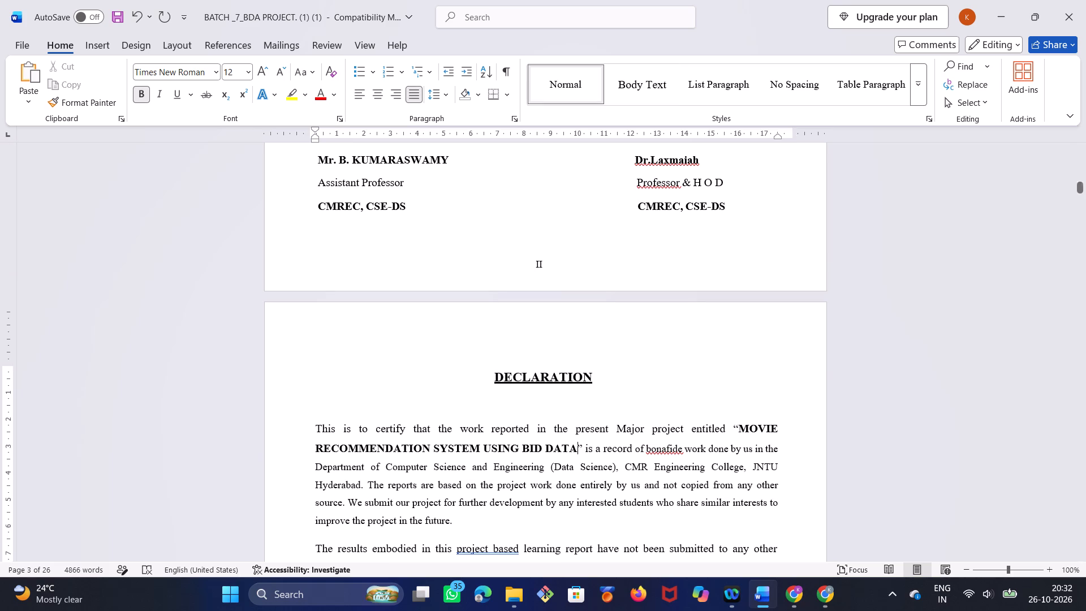
{"action": "key", "text": "BackSpace"}
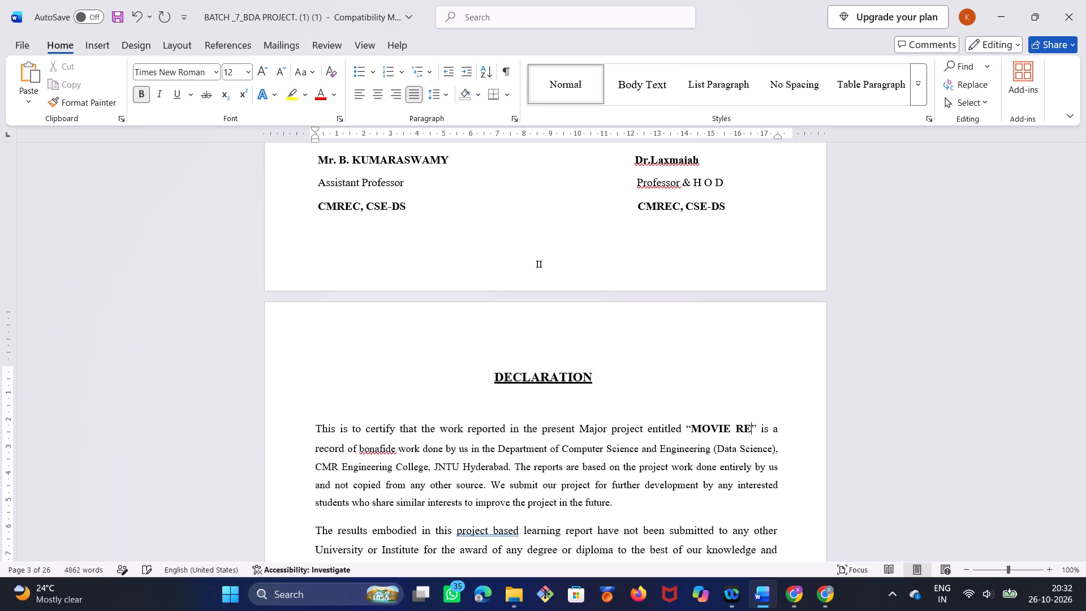
{"action": "key", "text": "BackSpace"}
{"action": "key", "text": "BackSpace"}
{"action": "key", "text": "BackSpace"}
{"action": "key", "text": "BackSpace"}
{"action": "key", "text": "BackSpace"}
{"action": "key", "text": "BackSpace"}
{"action": "key", "text": "BackSpace"}
{"action": "key", "text": "BackSpace"}
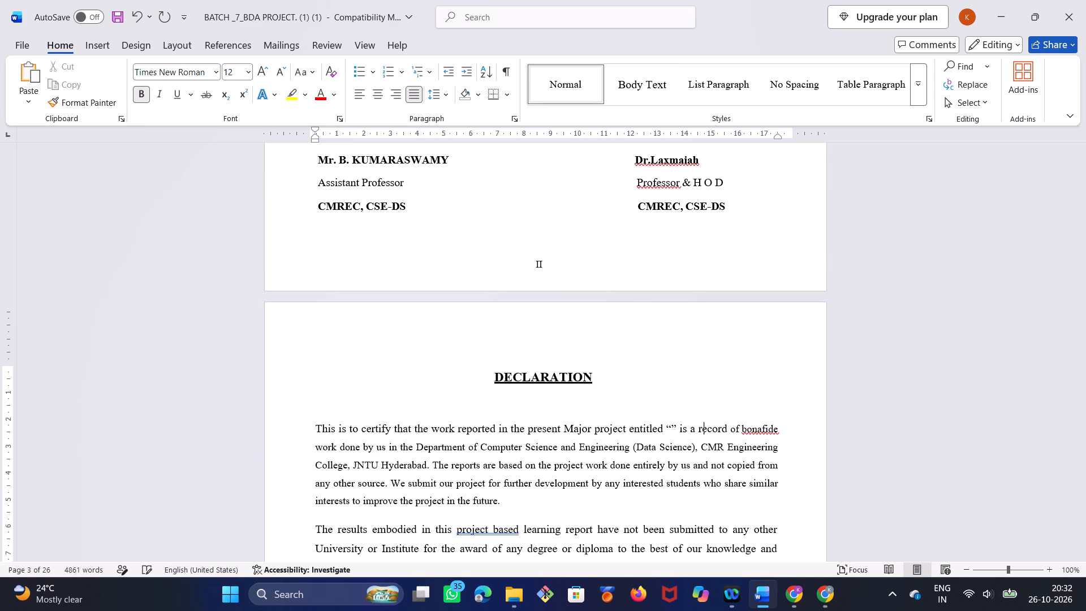
{"action": "left_click", "coordinate": [824, 596]}
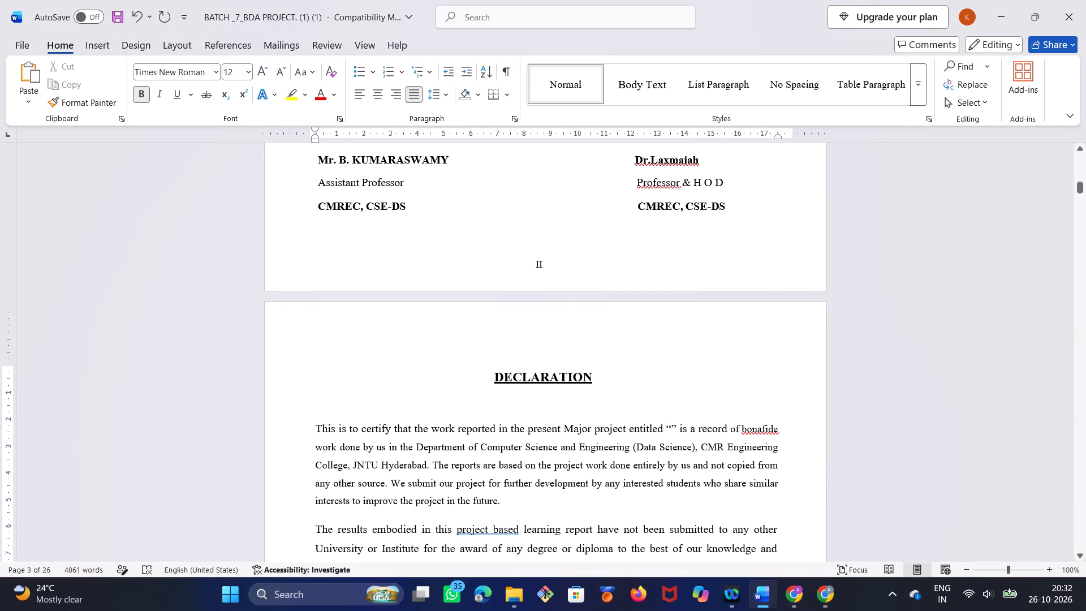
{"action": "key", "text": "ctrl+v"}
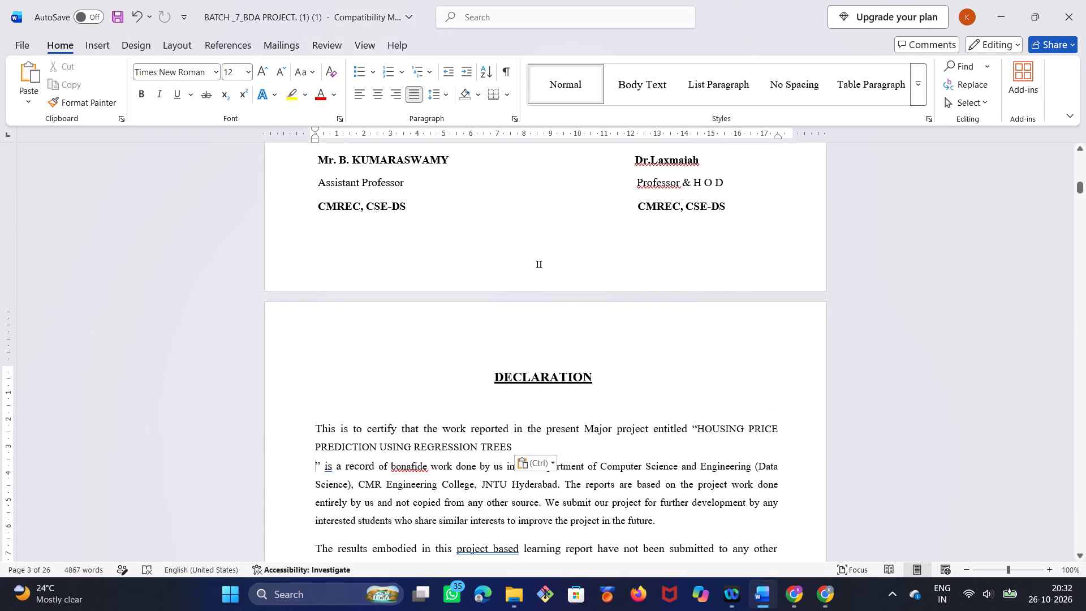
{"action": "key", "text": "BackSpace"}
{"action": "key", "text": "BackSpace"}
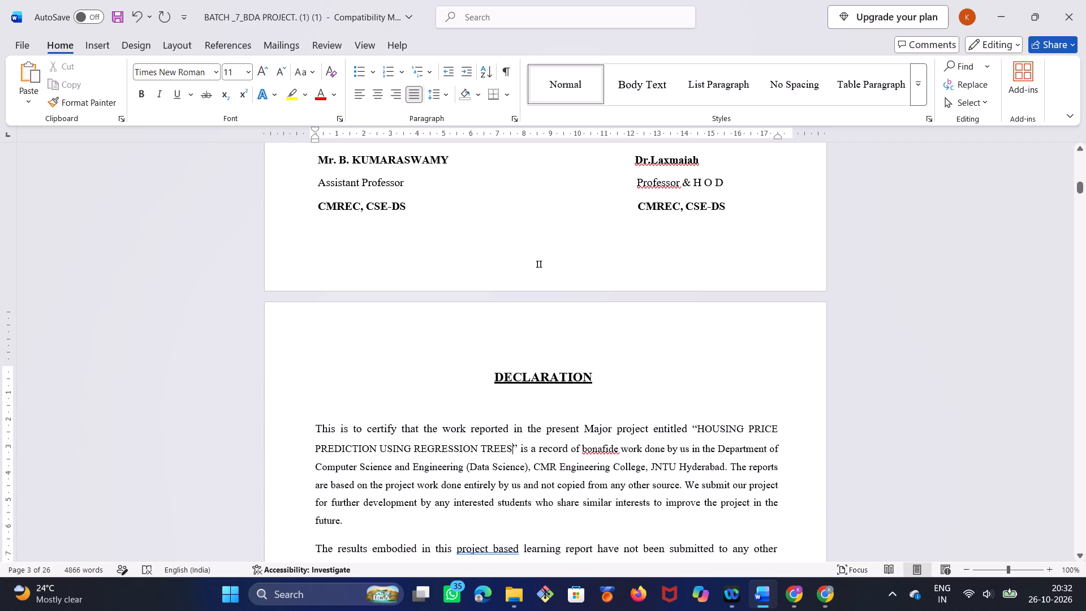
Make the title "HOUSING PRICE PREDICTION USING REGRESSION TREES" in the declaration paragraph bold.
{"action": "left_click_drag", "start_coordinate": [698, 431], "coordinate": [740, 442]}
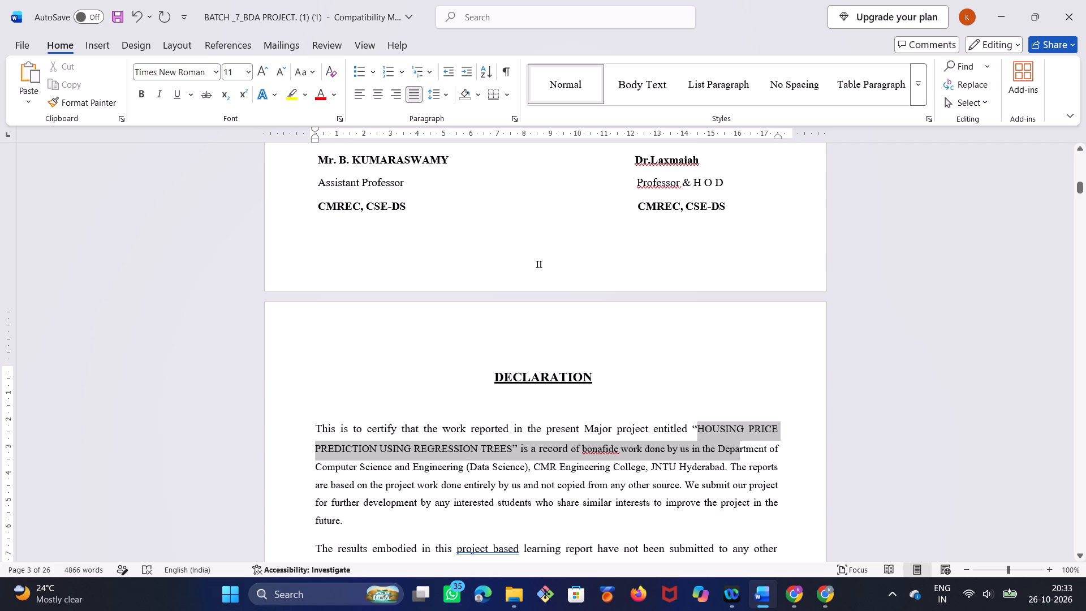
{"action": "left_click_drag", "start_coordinate": [740, 442], "coordinate": [512, 446]}
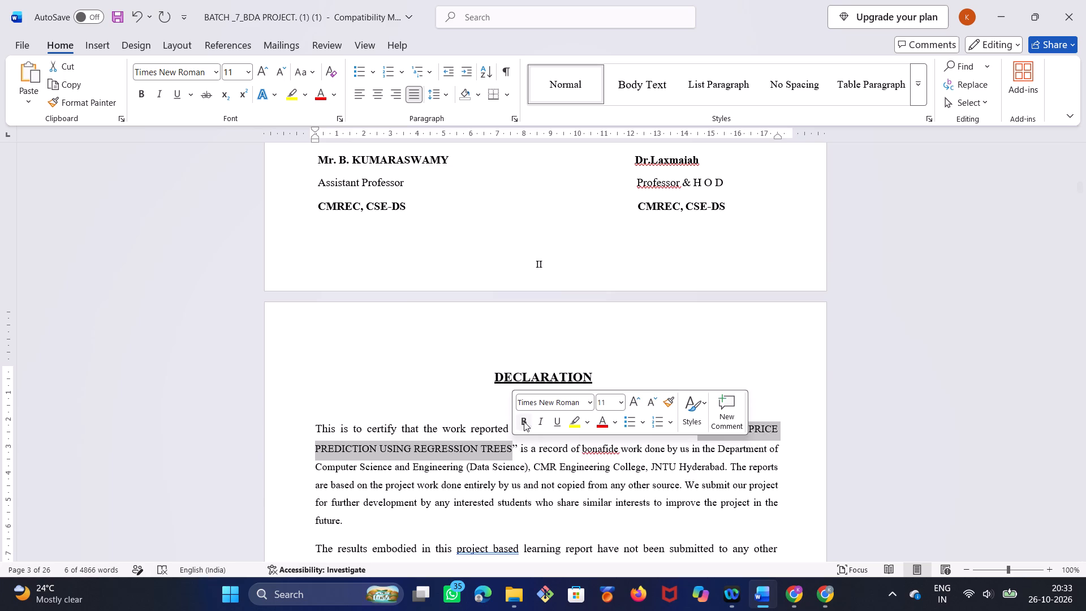
{"action": "left_click", "coordinate": [524, 421]}
{"action": "left_click", "coordinate": [428, 364]}
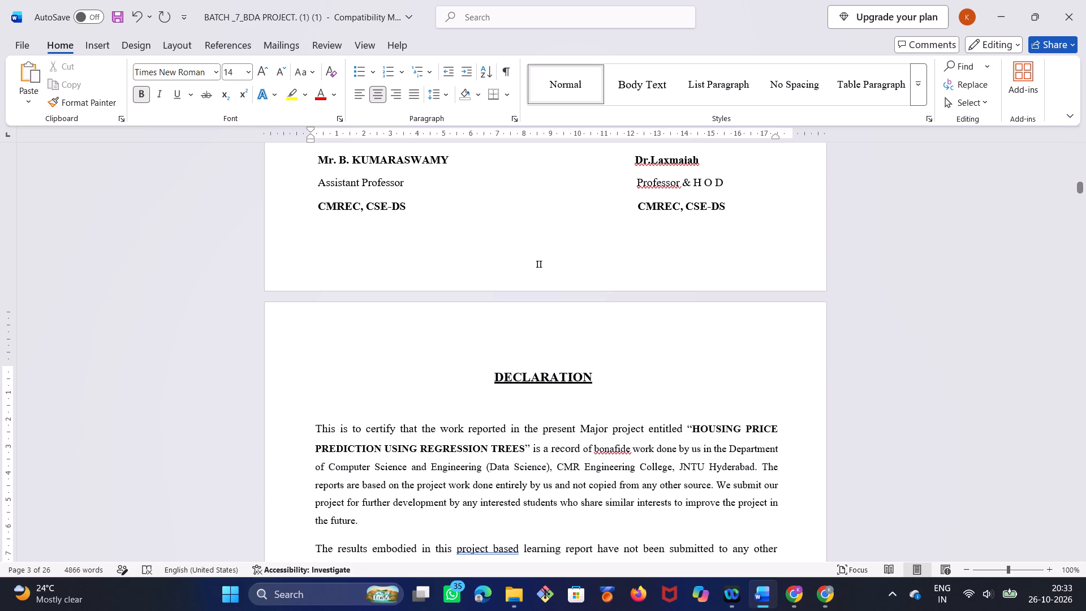
Replace the internal guide's name after "Mr." in the acknowledgment's second paragraph with the new guide's initial and name in capitals.
{"action": "scroll", "coordinate": [428, 364], "scroll_direction": "down", "scroll_amount": 1}
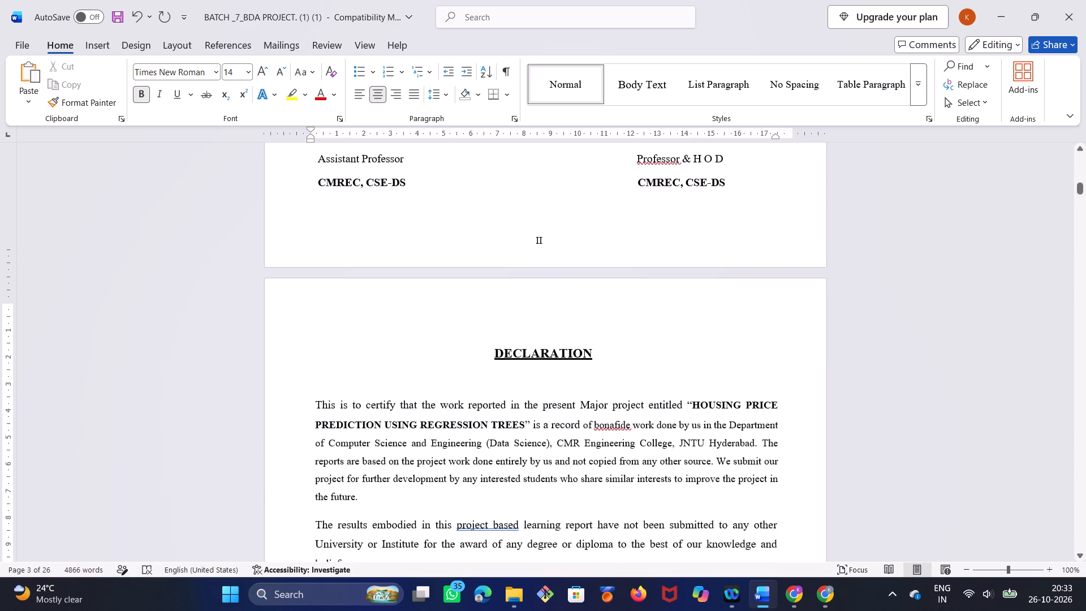
{"action": "scroll", "coordinate": [428, 364], "scroll_direction": "down", "scroll_amount": 7}
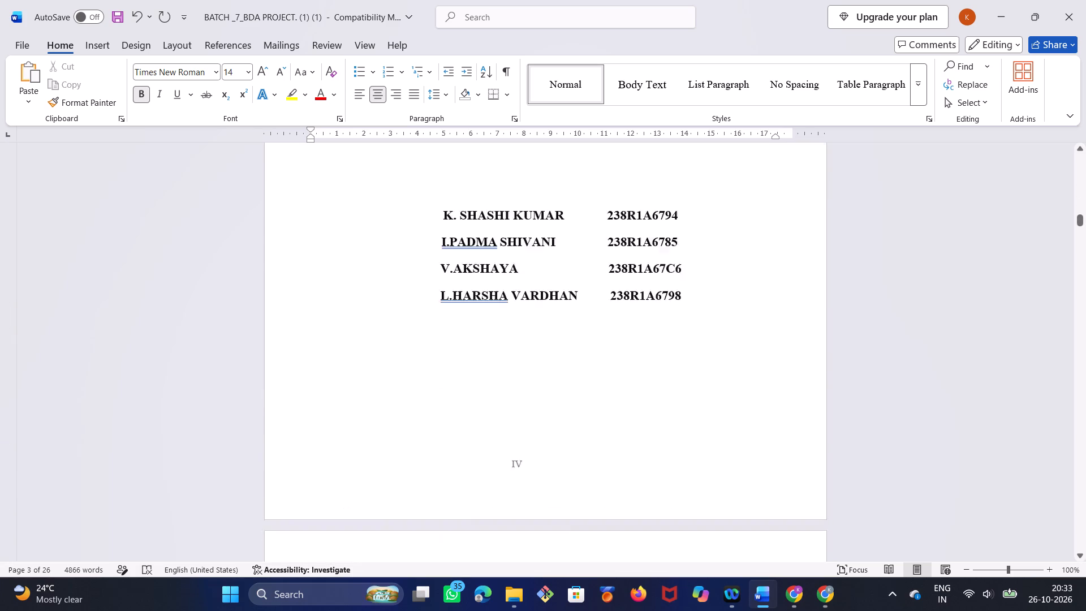
{"action": "scroll", "coordinate": [428, 364], "scroll_direction": "up", "scroll_amount": 4}
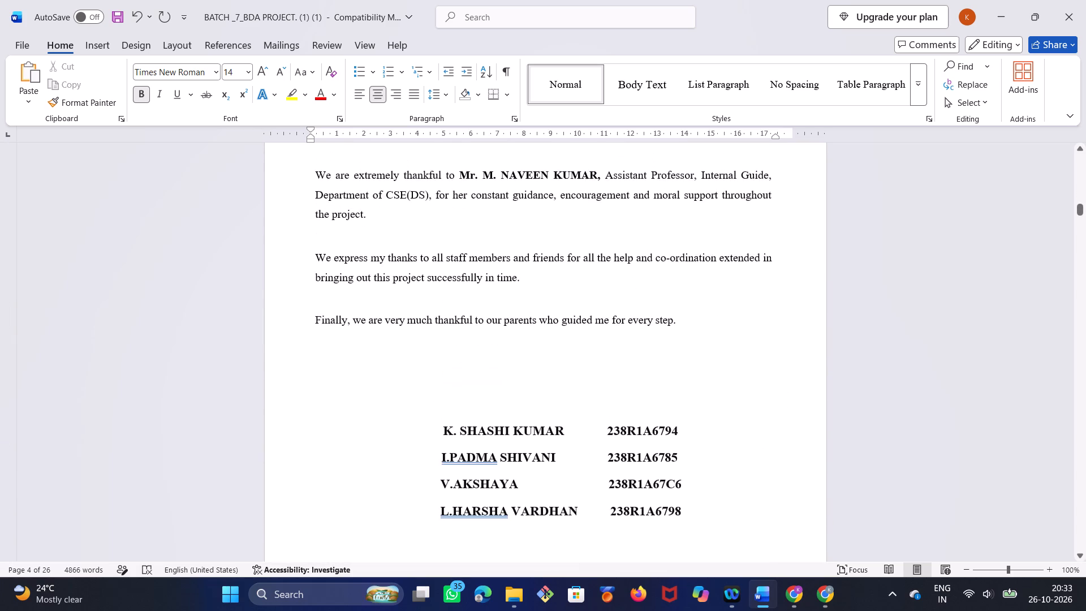
{"action": "scroll", "coordinate": [428, 364], "scroll_direction": "up", "scroll_amount": 2}
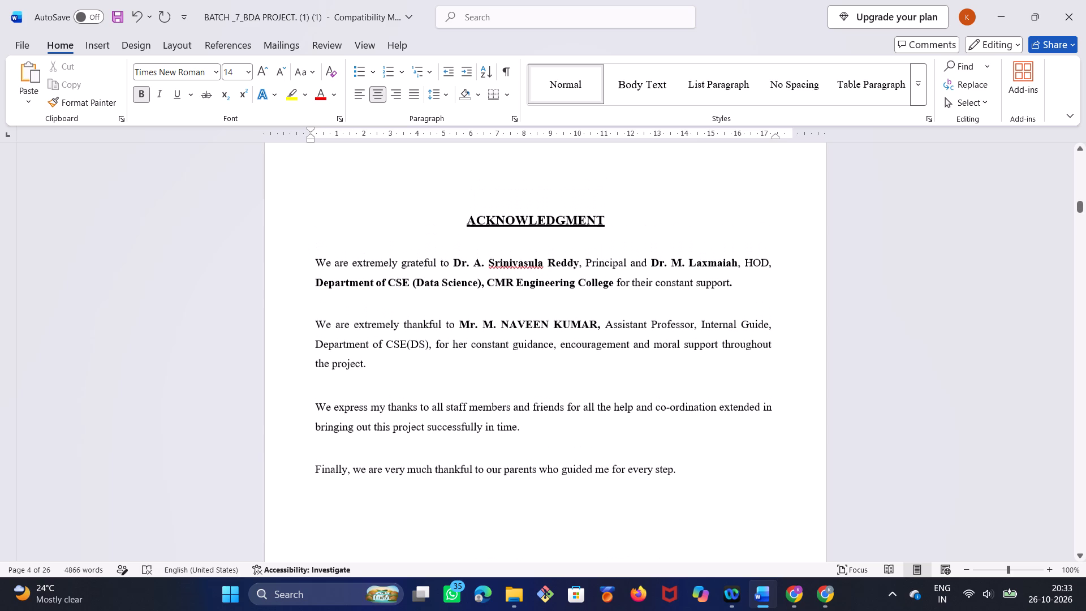
{"action": "left_click", "coordinate": [598, 328]}
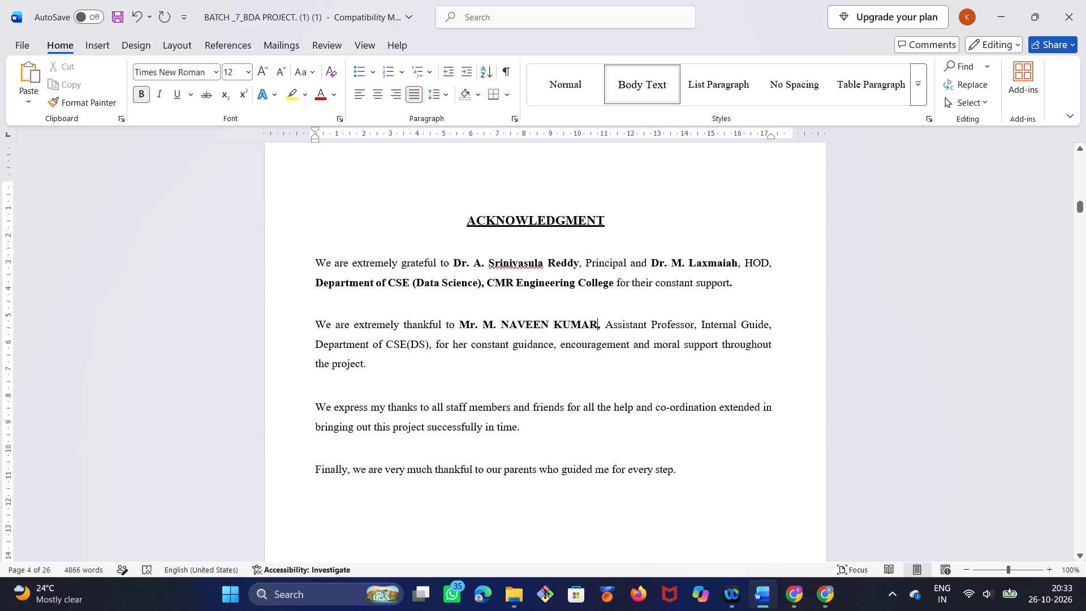
{"action": "key", "text": "BackSpace"}
{"action": "key", "text": "BackSpace"}
{"action": "key", "text": "BackSpace"}
{"action": "key", "text": "BackSpace"}
{"action": "key", "text": "BackSpace"}
{"action": "key", "text": "BackSpace"}
{"action": "key", "text": "BackSpace"}
{"action": "key", "text": "BackSpace"}
{"action": "key", "text": "BackSpace"}
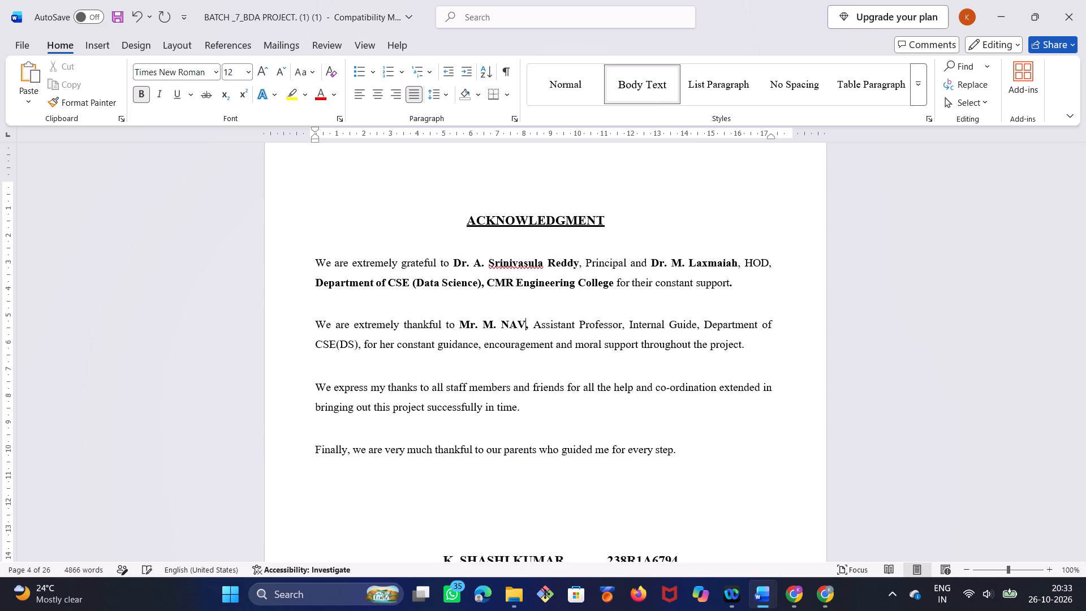
{"action": "key", "text": "BackSpace"}
{"action": "key", "text": "BackSpace"}
{"action": "key", "text": "BackSpace"}
{"action": "key", "text": "BackSpace"}
{"action": "key", "text": "BackSpace"}
{"action": "key", "text": "BackSpace"}
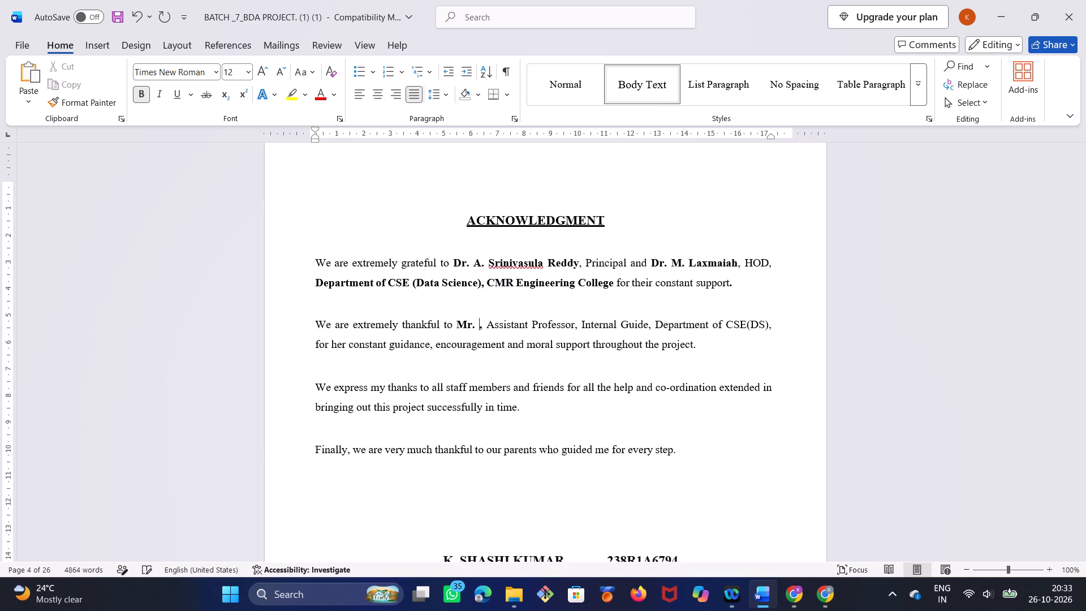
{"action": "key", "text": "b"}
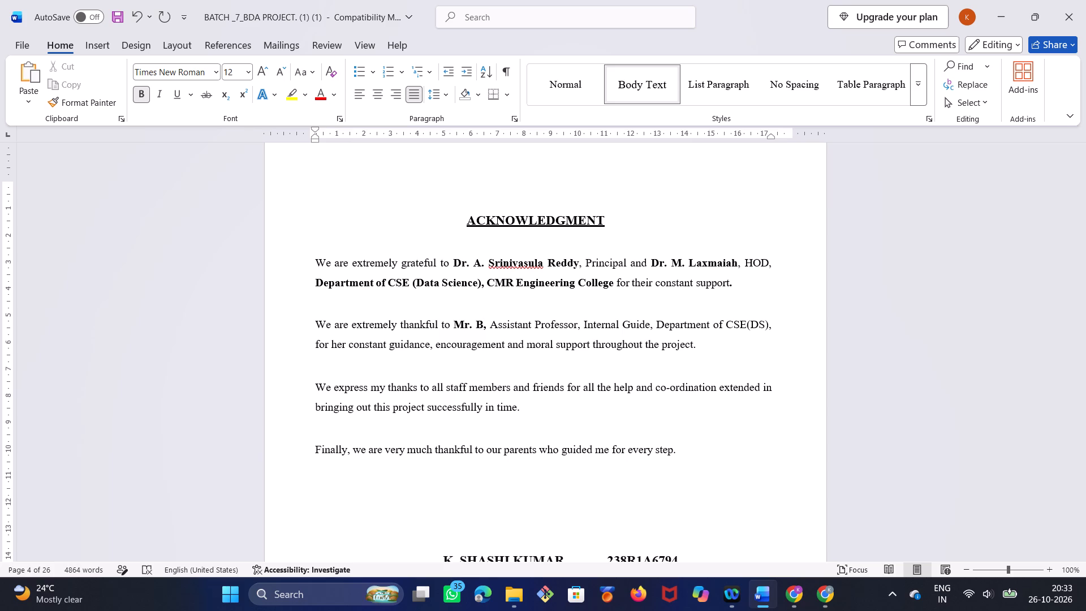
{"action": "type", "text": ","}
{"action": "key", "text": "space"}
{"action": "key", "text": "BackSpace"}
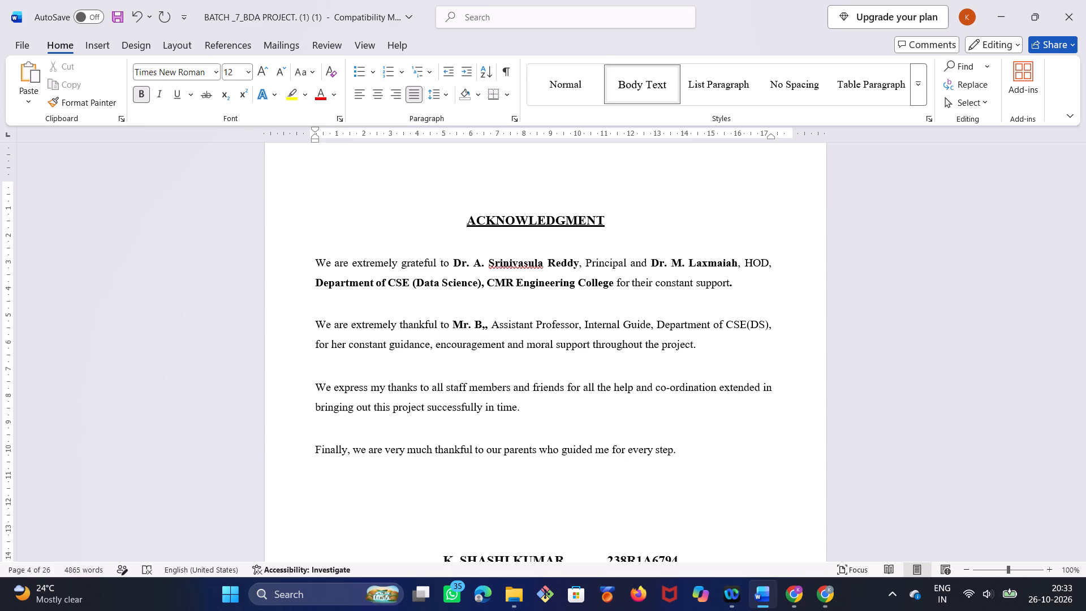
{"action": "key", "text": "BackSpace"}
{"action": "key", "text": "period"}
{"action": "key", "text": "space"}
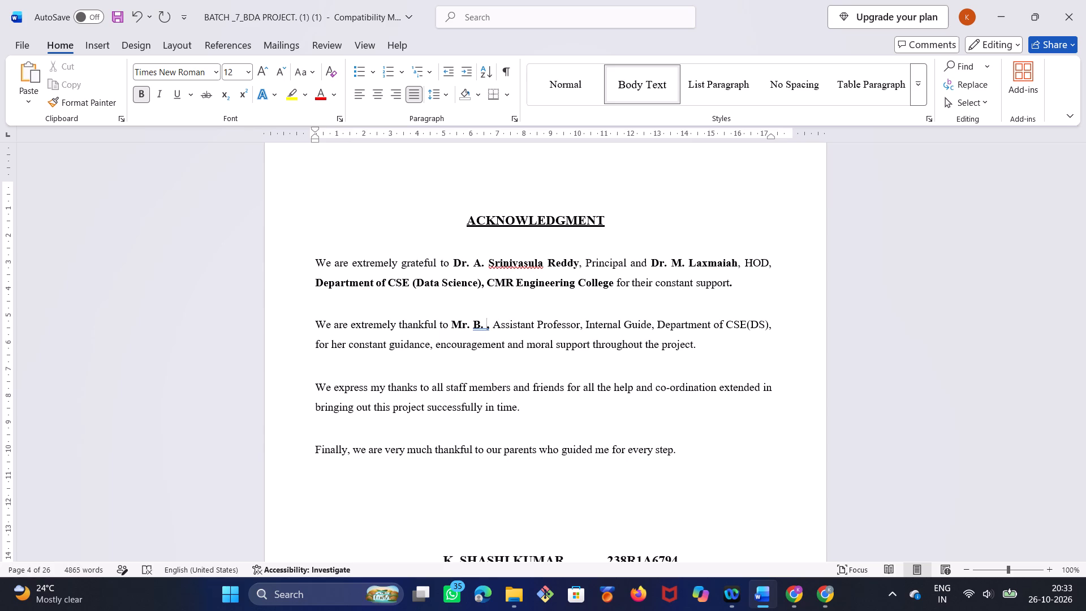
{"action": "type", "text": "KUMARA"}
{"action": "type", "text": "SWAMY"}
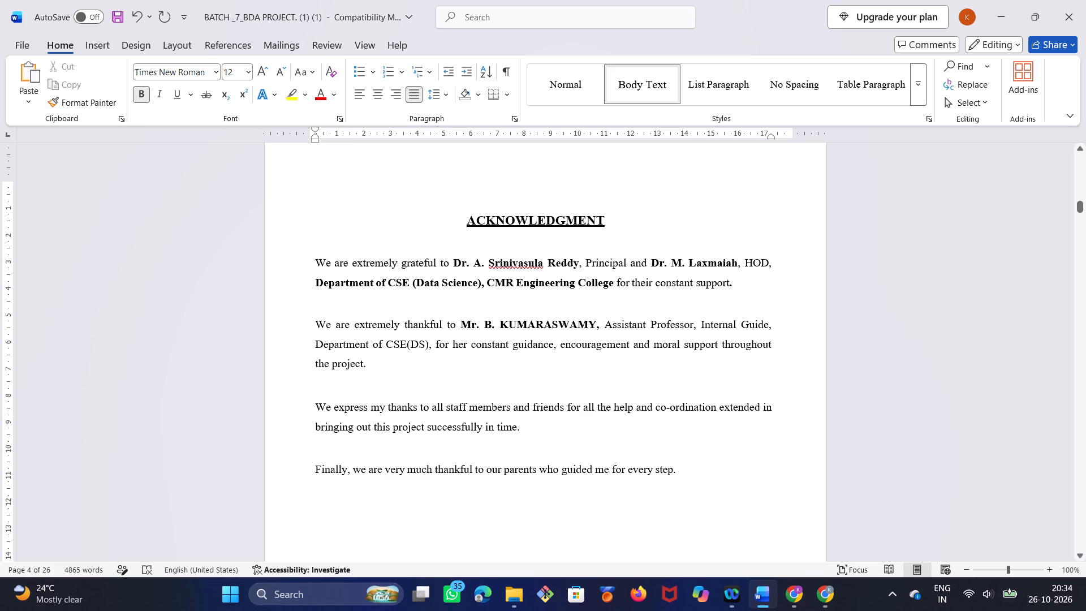
Replace the principal's name after "Dr." in the acknowledgment's first paragraph with the new principal's initial and name in capitals.
{"action": "left_click", "coordinate": [580, 264]}
{"action": "key", "text": "BackSpace"}
{"action": "key", "text": "BackSpace"}
{"action": "key", "text": "BackSpace"}
{"action": "key", "text": "BackSpace"}
{"action": "key", "text": "BackSpace"}
{"action": "key", "text": "BackSpace"}
{"action": "key", "text": "BackSpace"}
{"action": "key", "text": "BackSpace"}
{"action": "key", "text": "BackSpace"}
{"action": "key", "text": "BackSpace"}
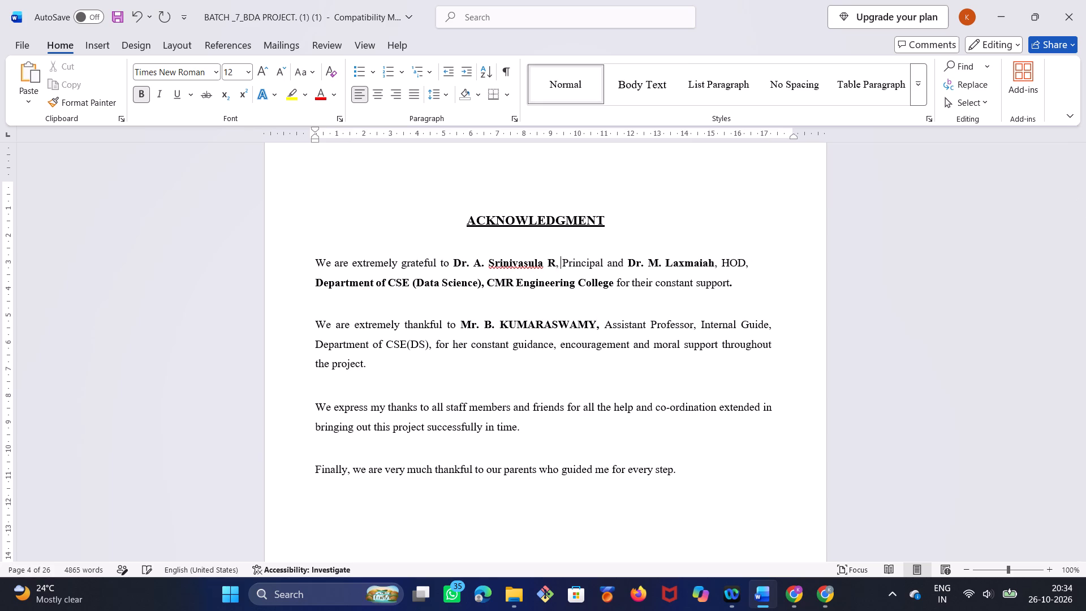
{"action": "key", "text": "BackSpace"}
{"action": "key", "text": "BackSpace"}
{"action": "key", "text": "BackSpace"}
{"action": "key", "text": "BackSpace"}
{"action": "key", "text": "BackSpace"}
{"action": "key", "text": "BackSpace"}
{"action": "key", "text": "BackSpace"}
{"action": "key", "text": "BackSpace"}
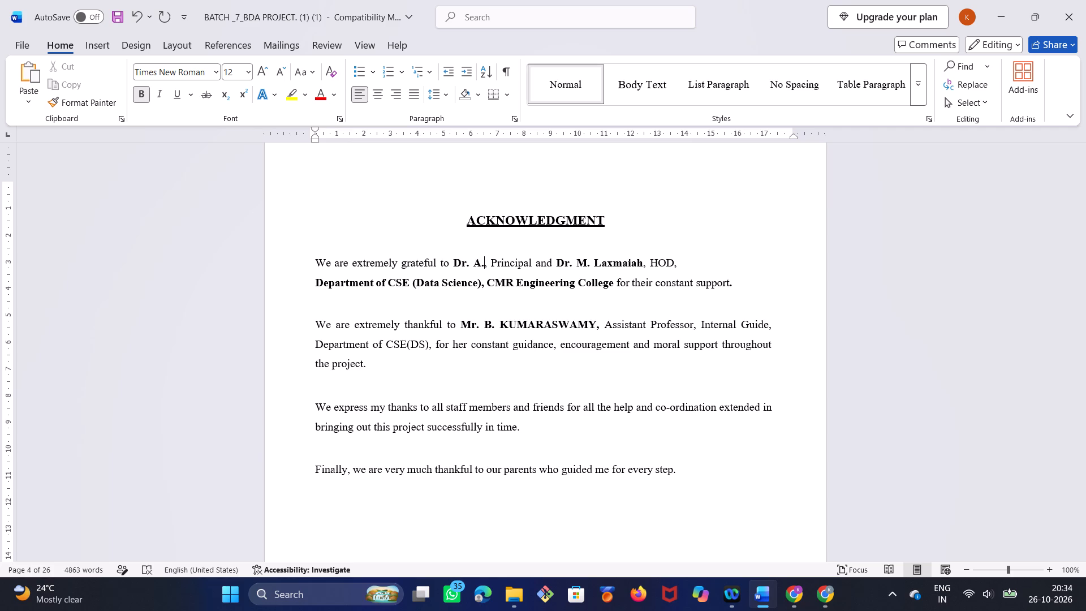
{"action": "key", "text": "BackSpace"}
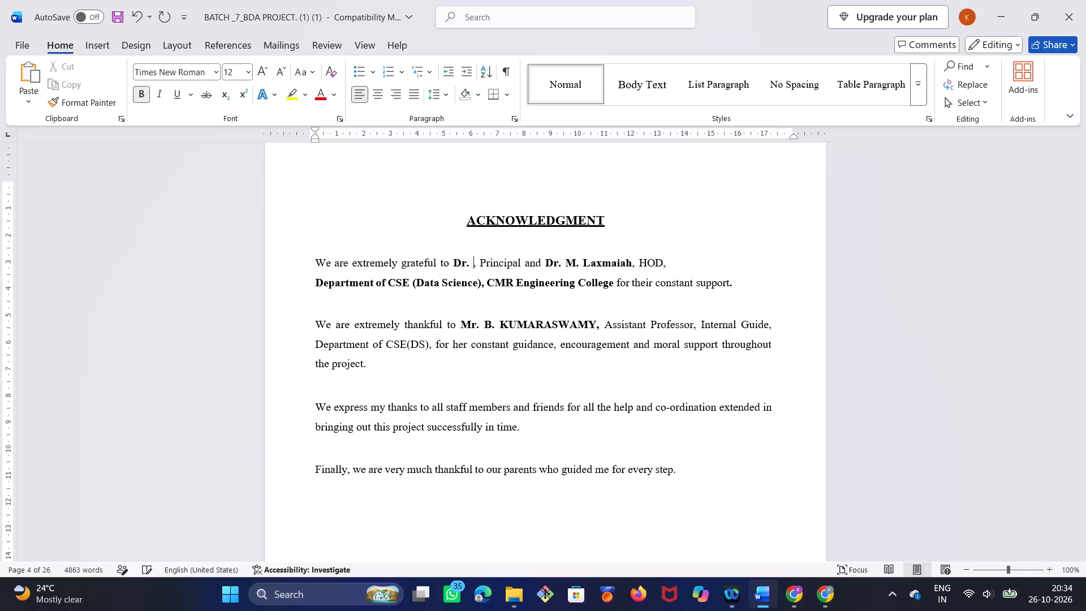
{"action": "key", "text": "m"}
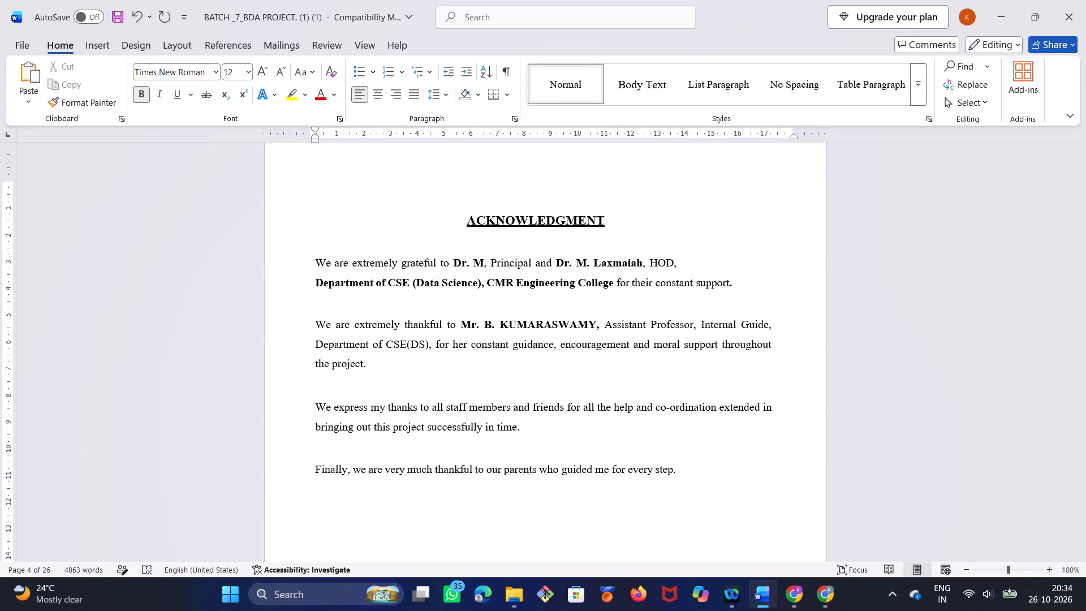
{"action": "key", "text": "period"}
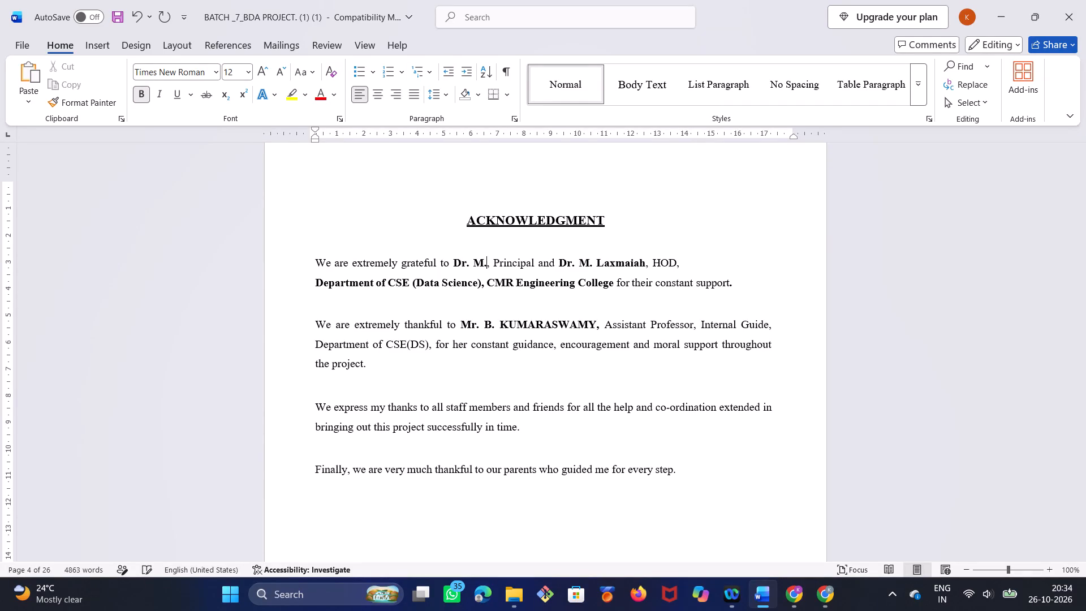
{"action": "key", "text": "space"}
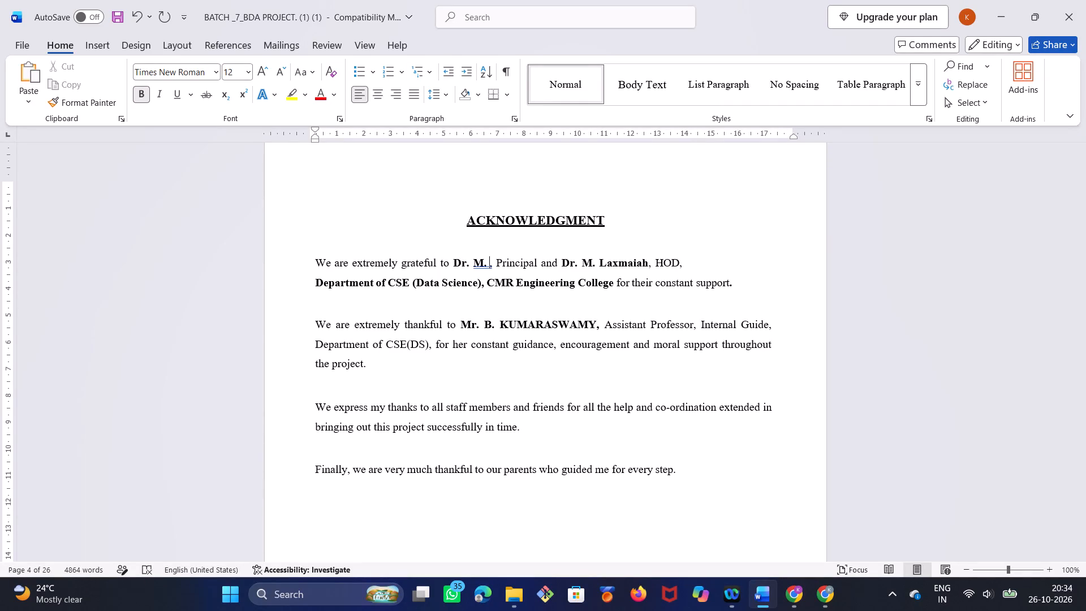
{"action": "key", "text": "BackSpace"}
{"action": "key", "text": "BackSpace"}
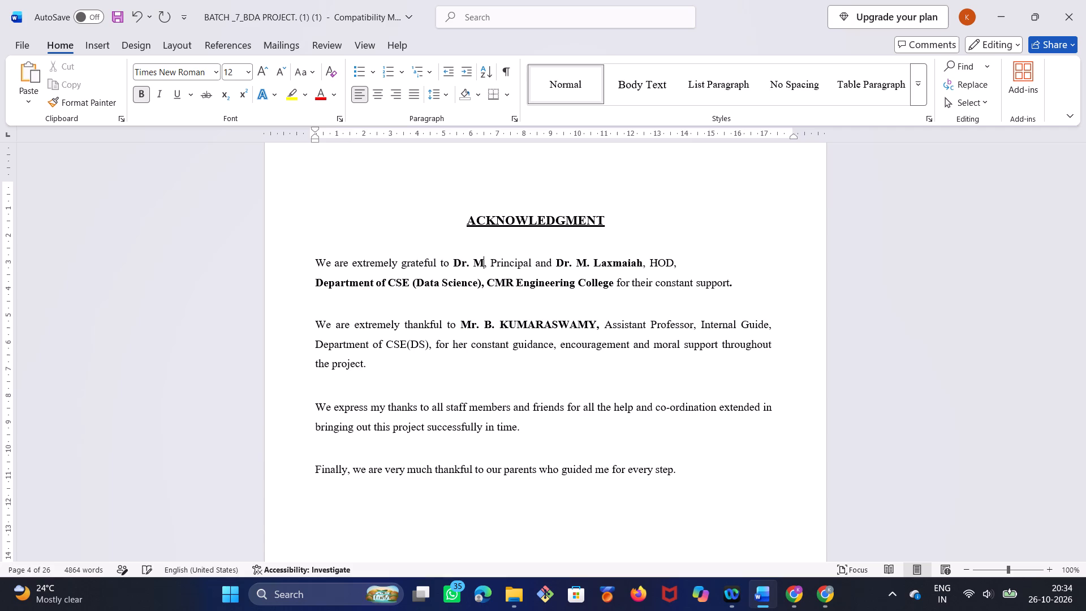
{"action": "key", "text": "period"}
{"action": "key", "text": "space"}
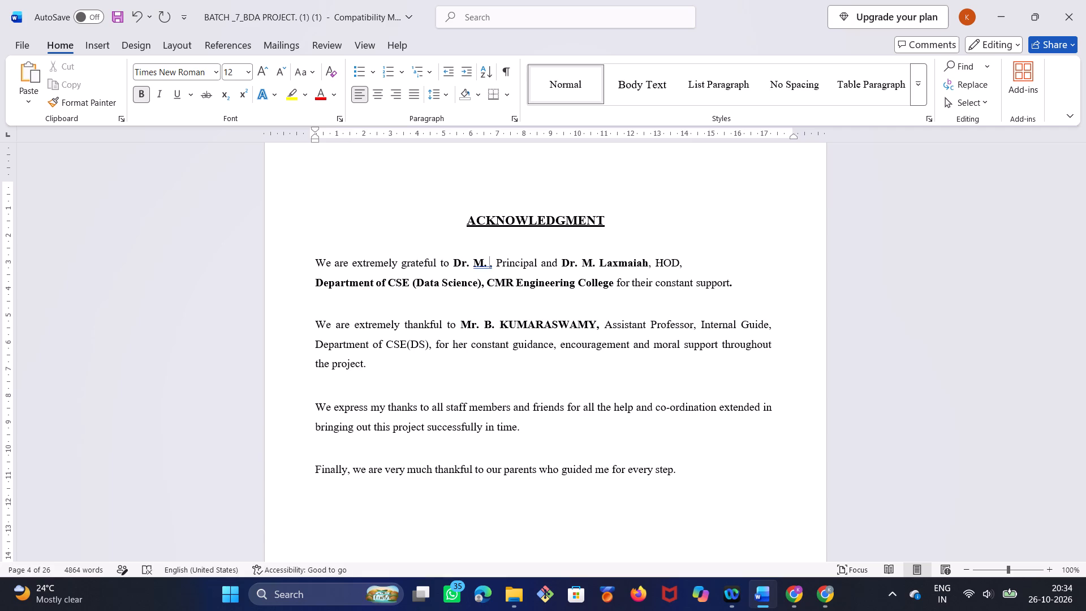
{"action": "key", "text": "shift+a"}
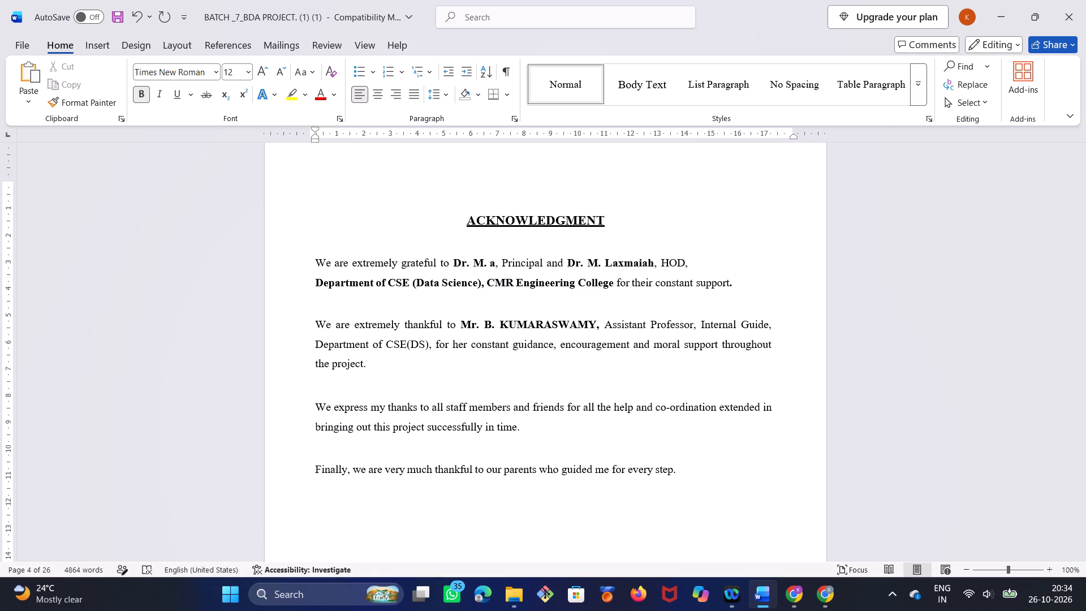
{"action": "key", "text": "BackSpace"}
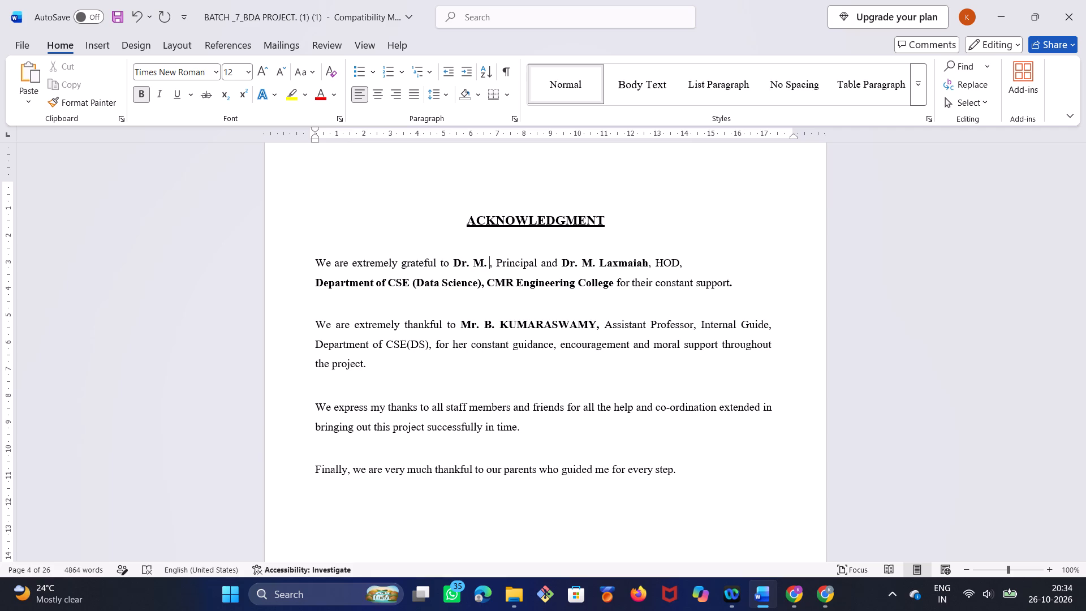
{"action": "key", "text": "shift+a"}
{"action": "key", "text": "BackSpace"}
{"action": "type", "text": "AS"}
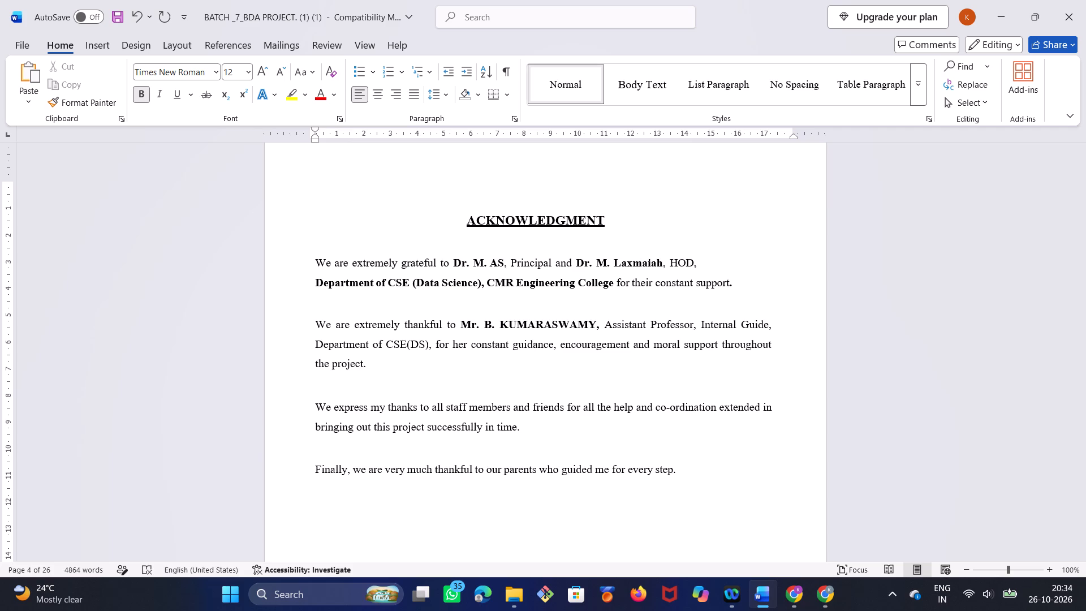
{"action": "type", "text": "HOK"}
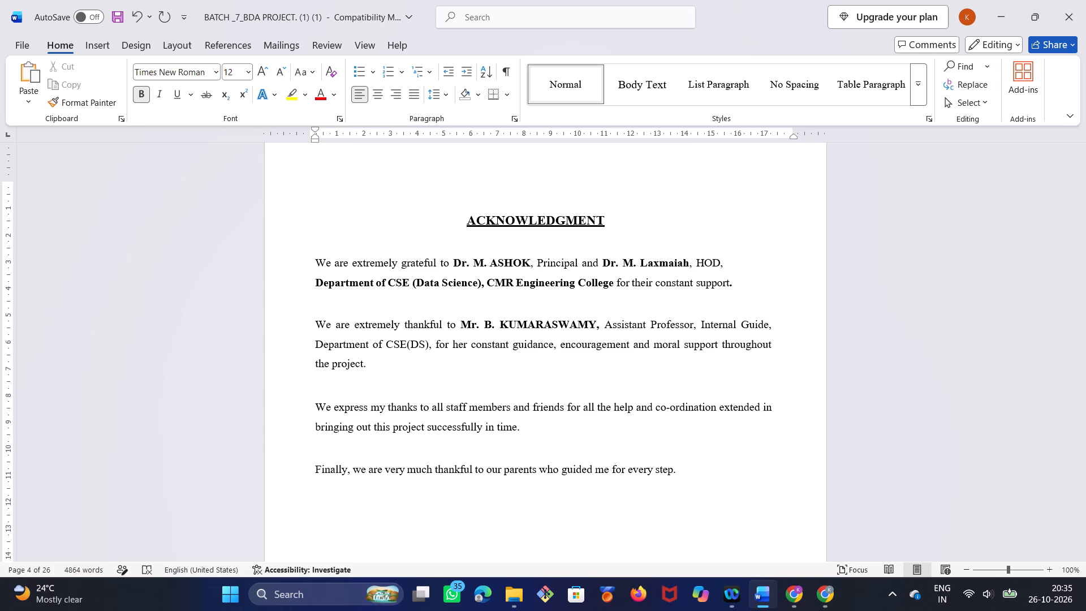
Rewrite the principal's name in the acknowledgment's first paragraph with only its first letter capitalised, keeping the initial.
{"action": "scroll", "coordinate": [580, 264], "scroll_direction": "up", "scroll_amount": 3}
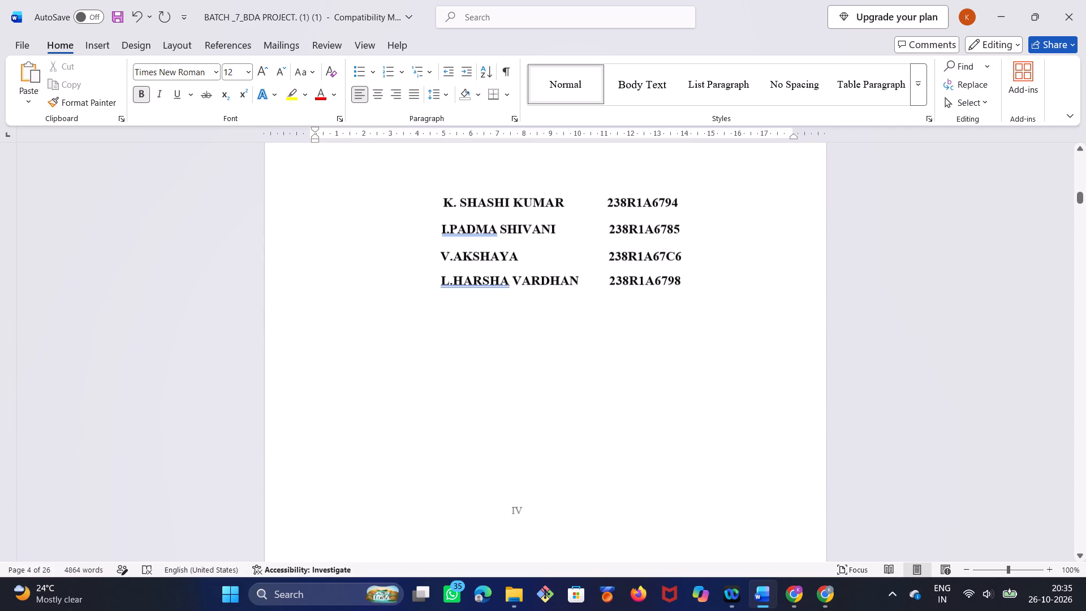
{"action": "scroll", "coordinate": [580, 264], "scroll_direction": "up", "scroll_amount": 2}
{"action": "scroll", "coordinate": [580, 264], "scroll_direction": "down", "scroll_amount": 3}
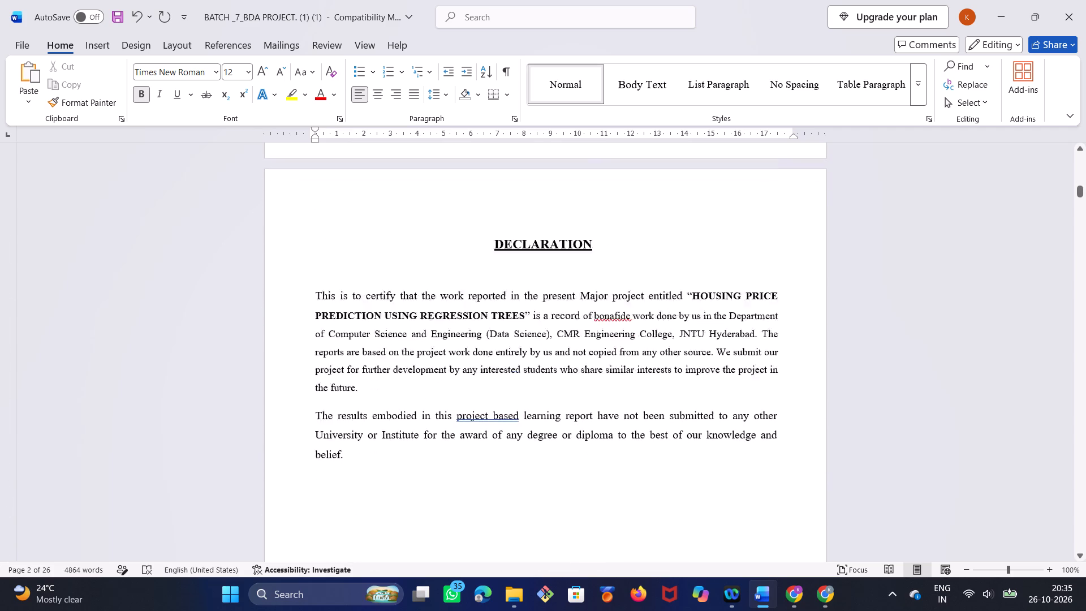
{"action": "scroll", "coordinate": [580, 264], "scroll_direction": "down", "scroll_amount": 3}
{"action": "scroll", "coordinate": [580, 264], "scroll_direction": "up", "scroll_amount": 1}
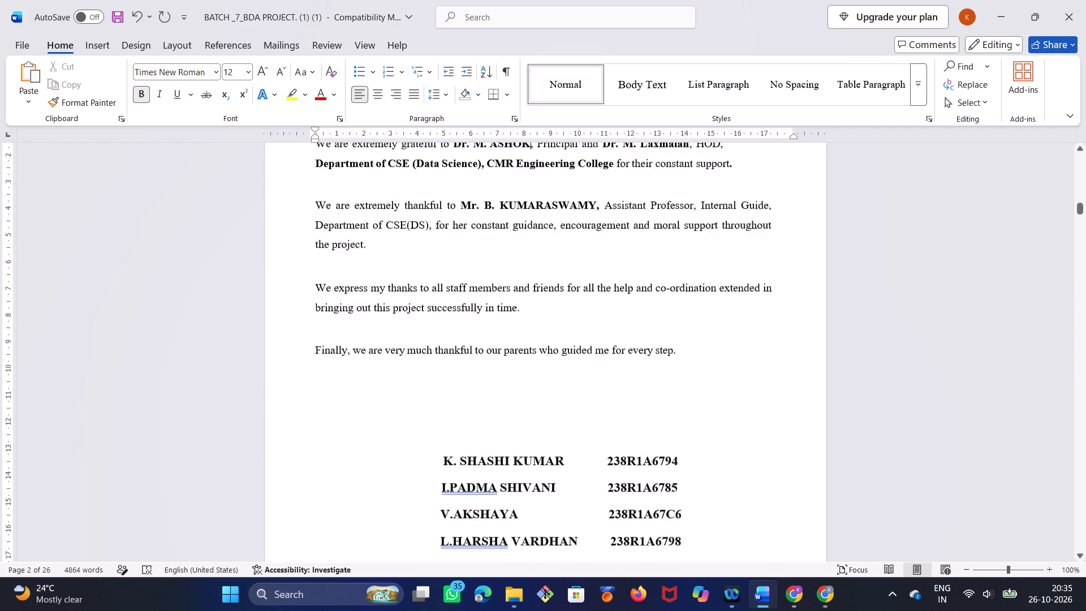
{"action": "scroll", "coordinate": [580, 264], "scroll_direction": "up", "scroll_amount": 1}
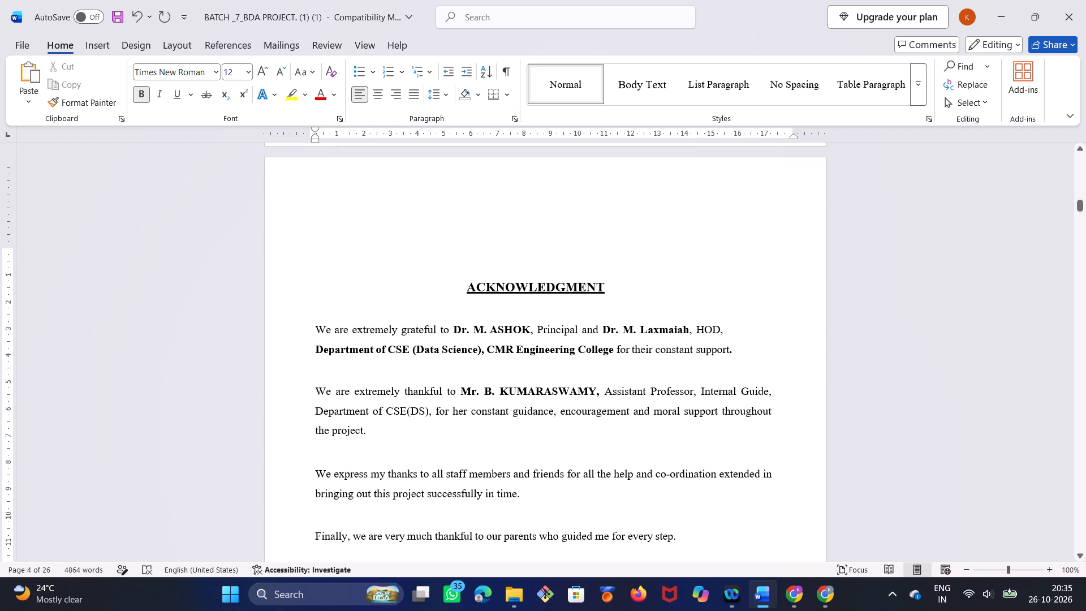
{"action": "key", "text": "BackSpace"}
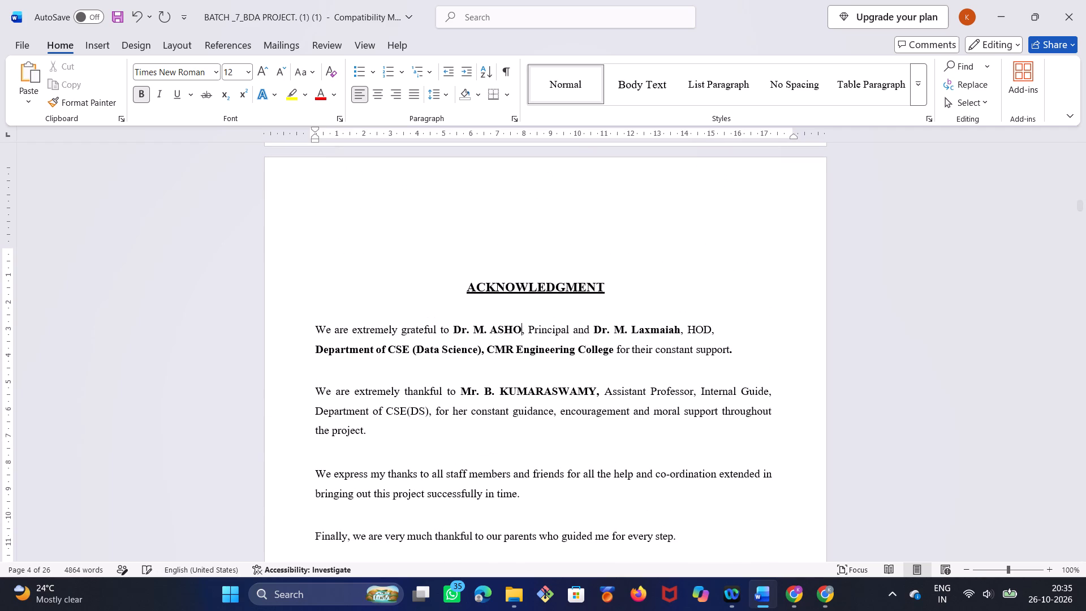
{"action": "key", "text": "BackSpace"}
{"action": "key", "text": "BackSpace"}
{"action": "key", "text": "BackSpace"}
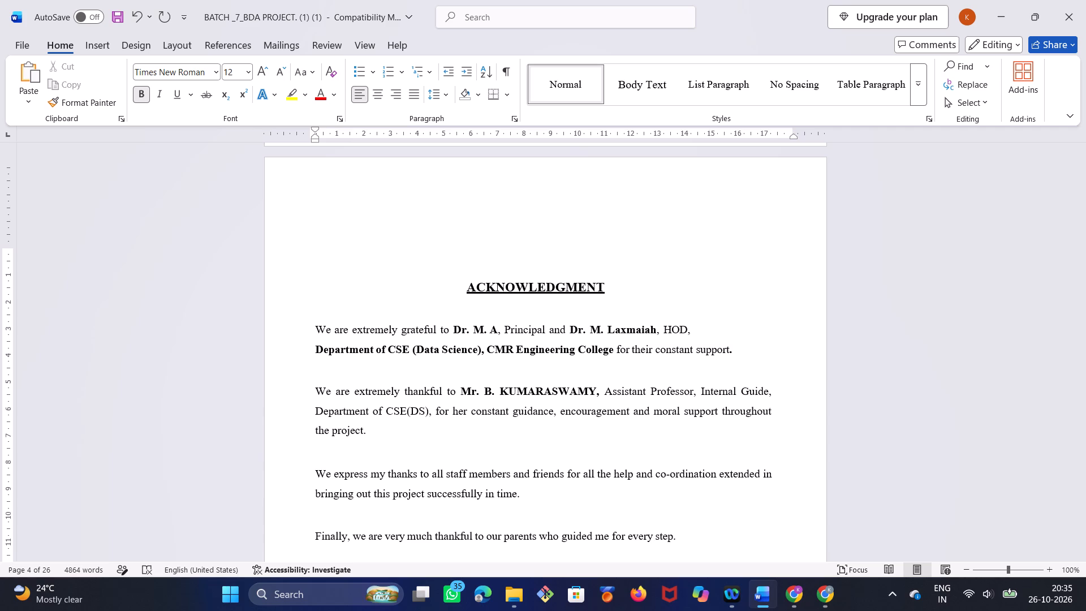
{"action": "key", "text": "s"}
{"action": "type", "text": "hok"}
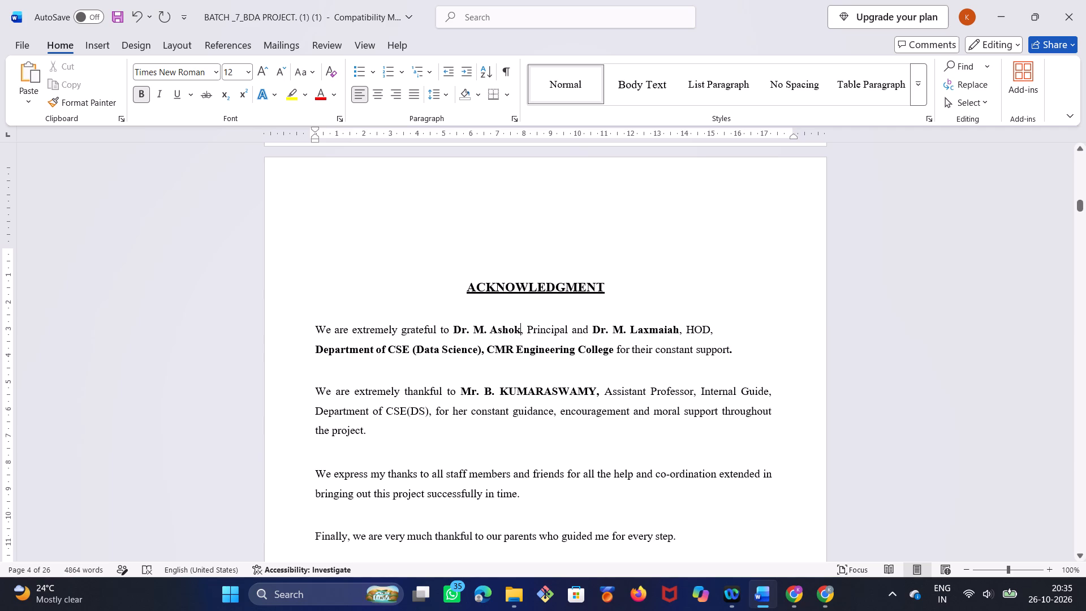
Rewrite the internal guide's name in the acknowledgment's second paragraph in lowercase, keeping only the initial, K and S capitalised.
{"action": "left_click", "coordinate": [596, 386]}
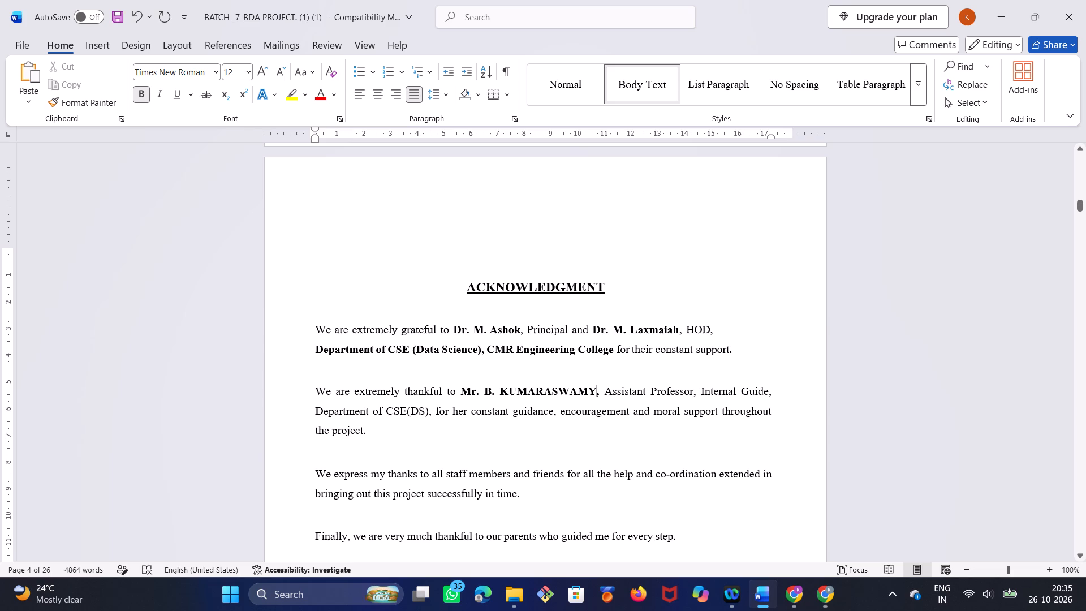
{"action": "left_click", "coordinate": [550, 393]}
{"action": "key", "text": "BackSpace"}
{"action": "key", "text": "BackSpace"}
{"action": "key", "text": "BackSpace"}
{"action": "key", "text": "BackSpace"}
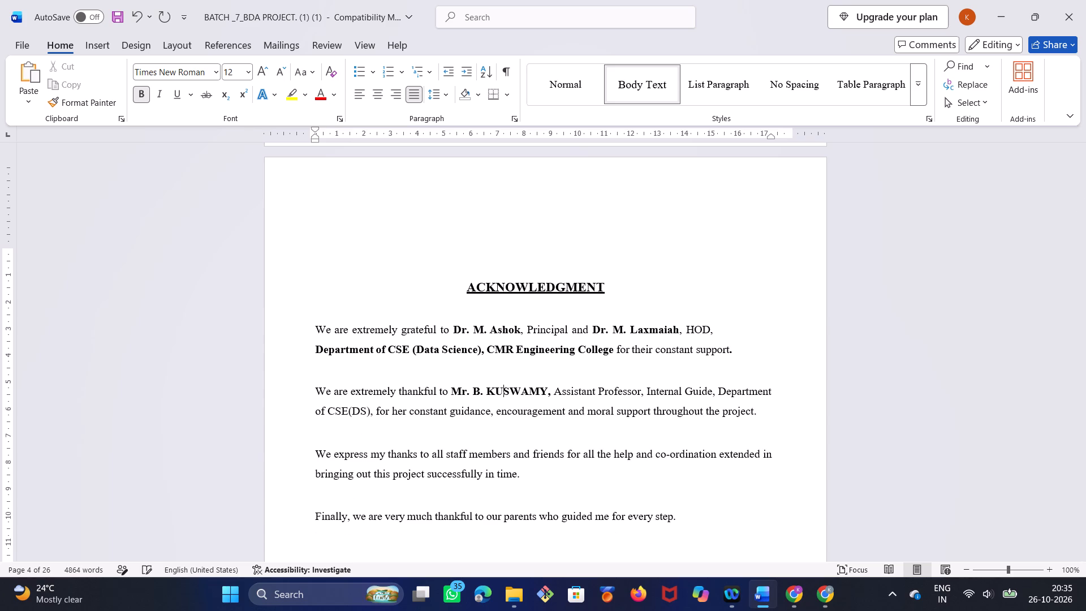
{"action": "key", "text": "BackSpace"}
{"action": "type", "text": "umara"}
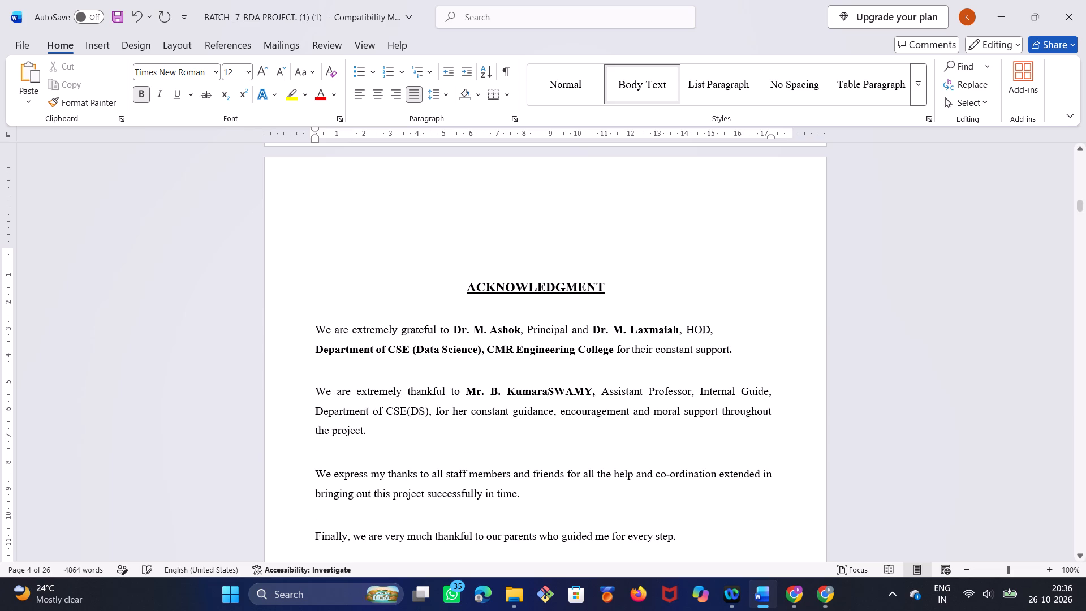
{"action": "left_click", "coordinate": [591, 392]}
{"action": "key", "text": "BackSpace"}
{"action": "key", "text": "BackSpace"}
{"action": "key", "text": "BackSpace"}
{"action": "key", "text": "BackSpace"}
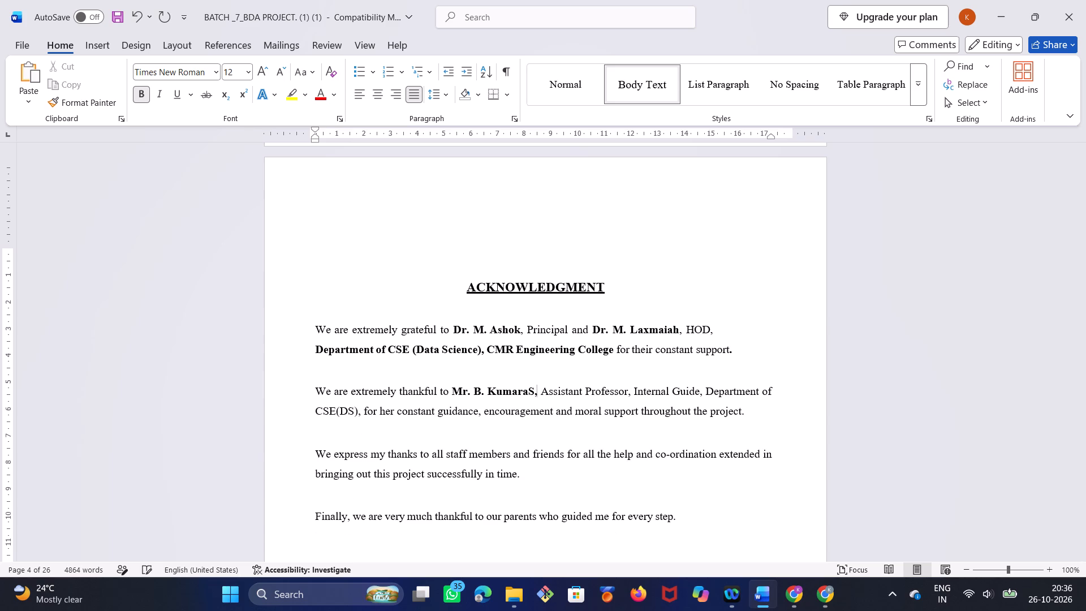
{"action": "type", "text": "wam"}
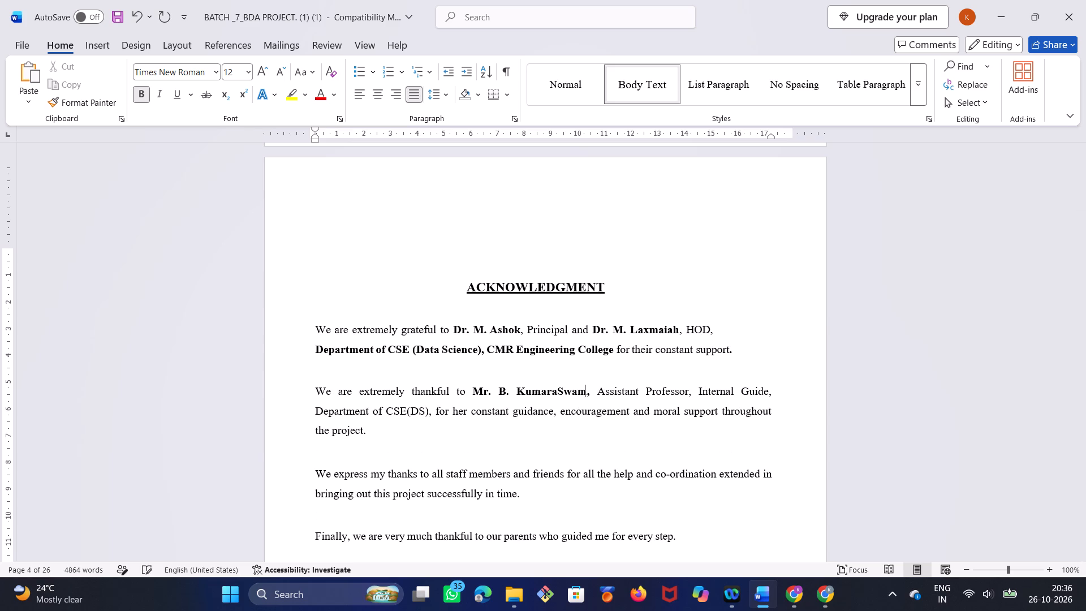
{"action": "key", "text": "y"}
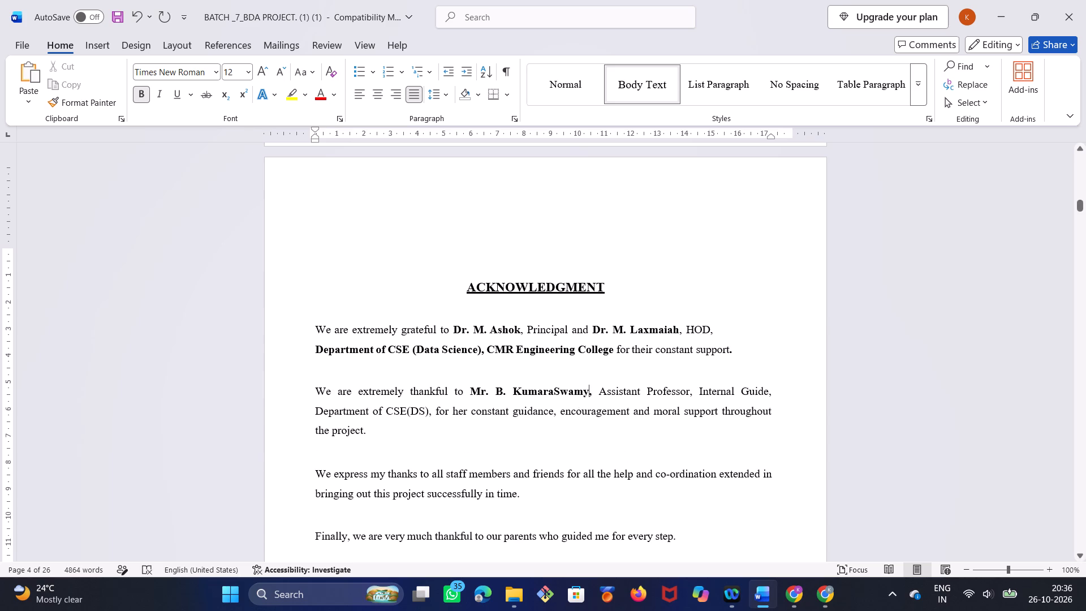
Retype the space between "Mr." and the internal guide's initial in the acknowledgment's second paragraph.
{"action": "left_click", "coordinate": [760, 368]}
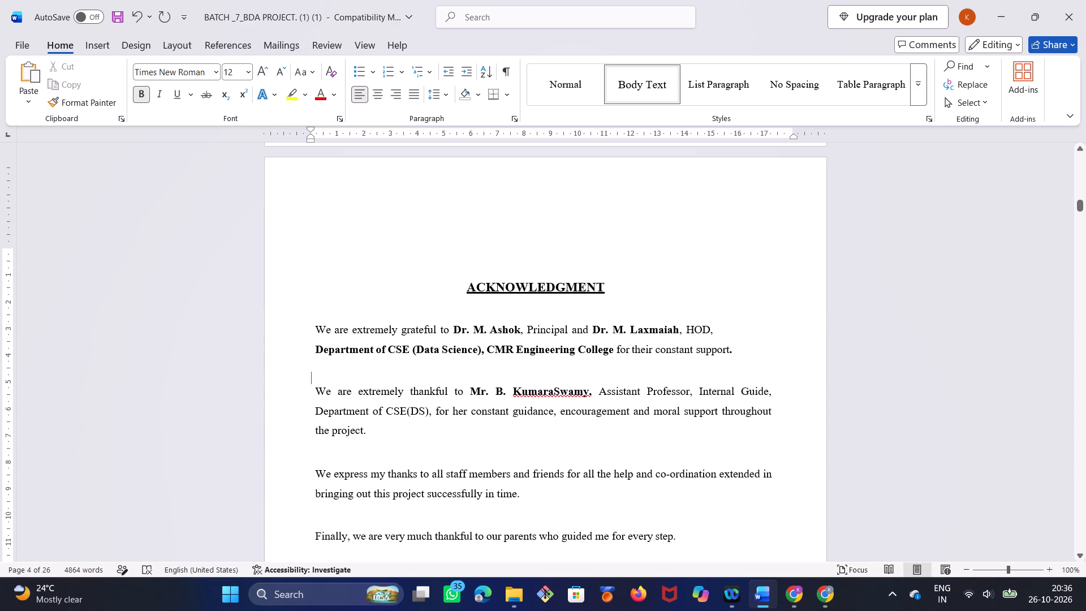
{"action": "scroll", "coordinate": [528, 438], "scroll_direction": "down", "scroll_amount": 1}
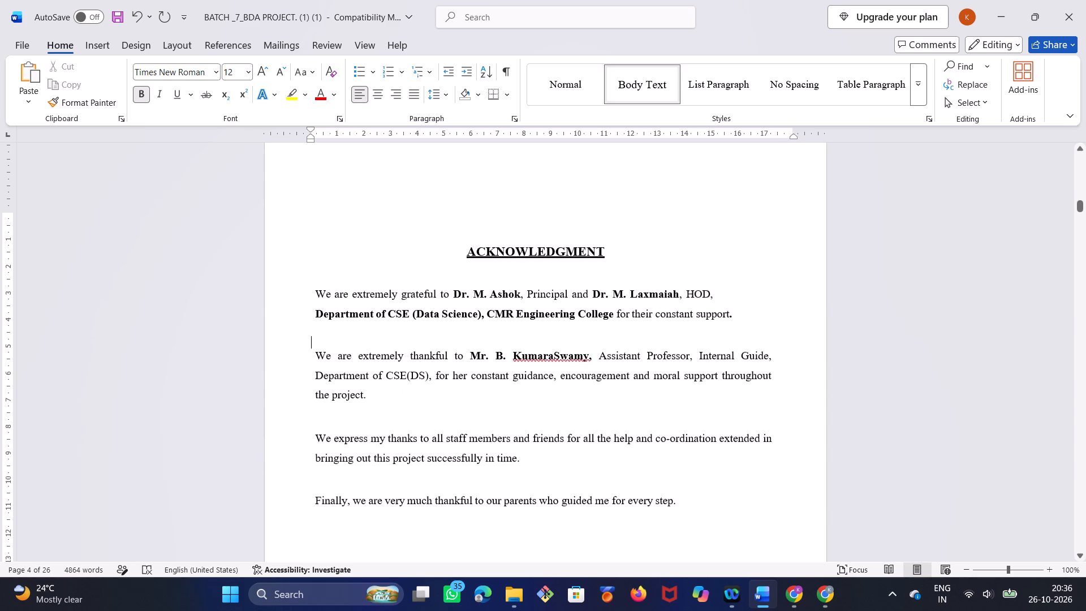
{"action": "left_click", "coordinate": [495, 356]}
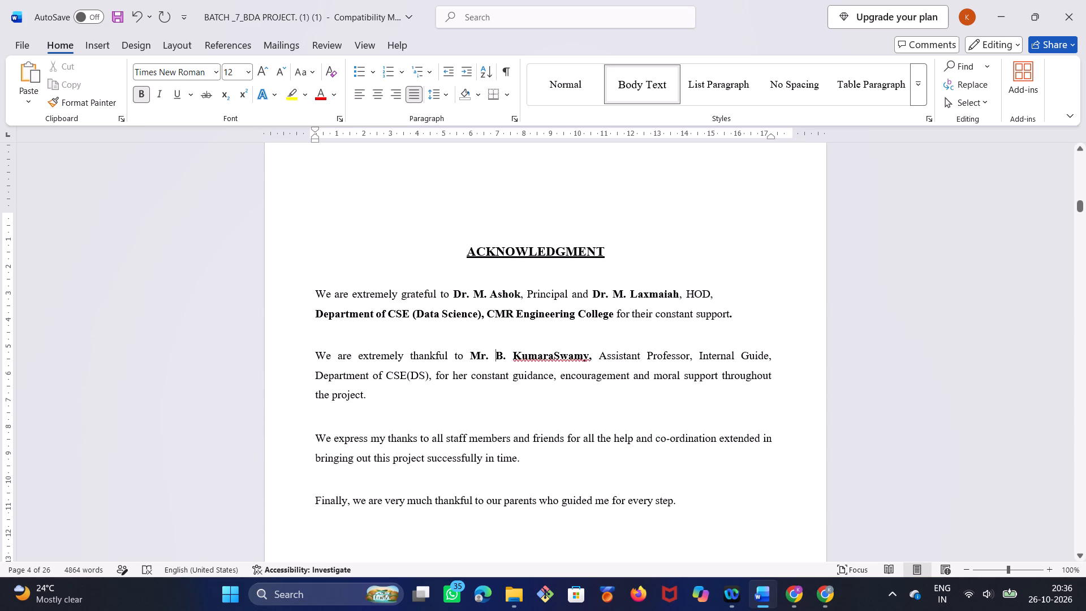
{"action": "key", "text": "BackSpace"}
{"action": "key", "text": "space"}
Review the acknowledgment, its student list, the certificate signatures and the declaration page for the updated details.
{"action": "scroll", "coordinate": [564, 419], "scroll_direction": "down", "scroll_amount": 4}
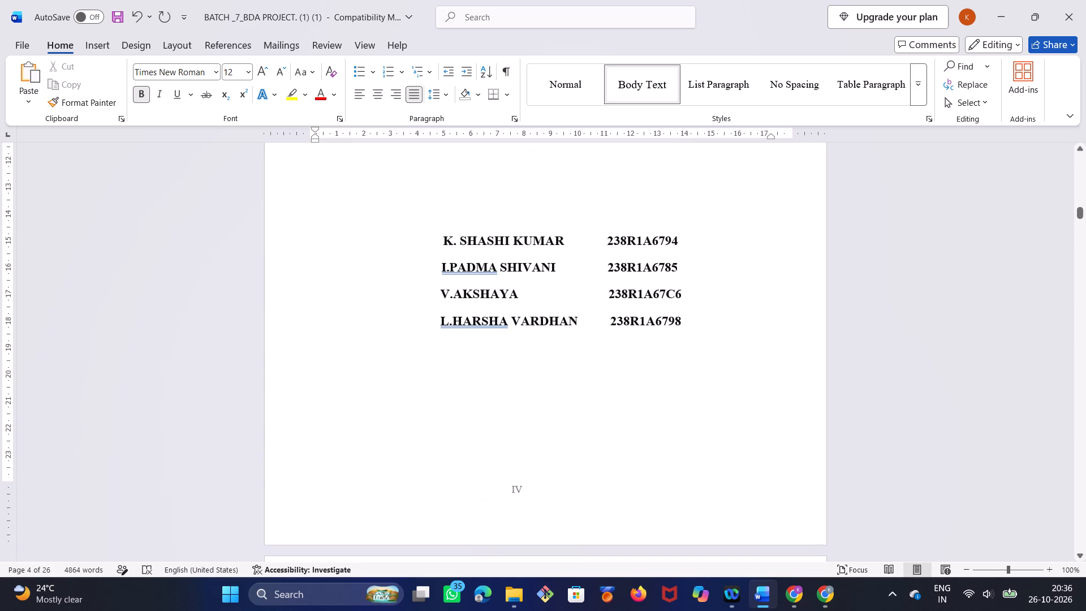
{"action": "scroll", "coordinate": [564, 419], "scroll_direction": "up", "scroll_amount": 1}
{"action": "scroll", "coordinate": [564, 419], "scroll_direction": "right", "scroll_amount": 1}
{"action": "scroll", "coordinate": [564, 419], "scroll_direction": "up", "scroll_amount": 2}
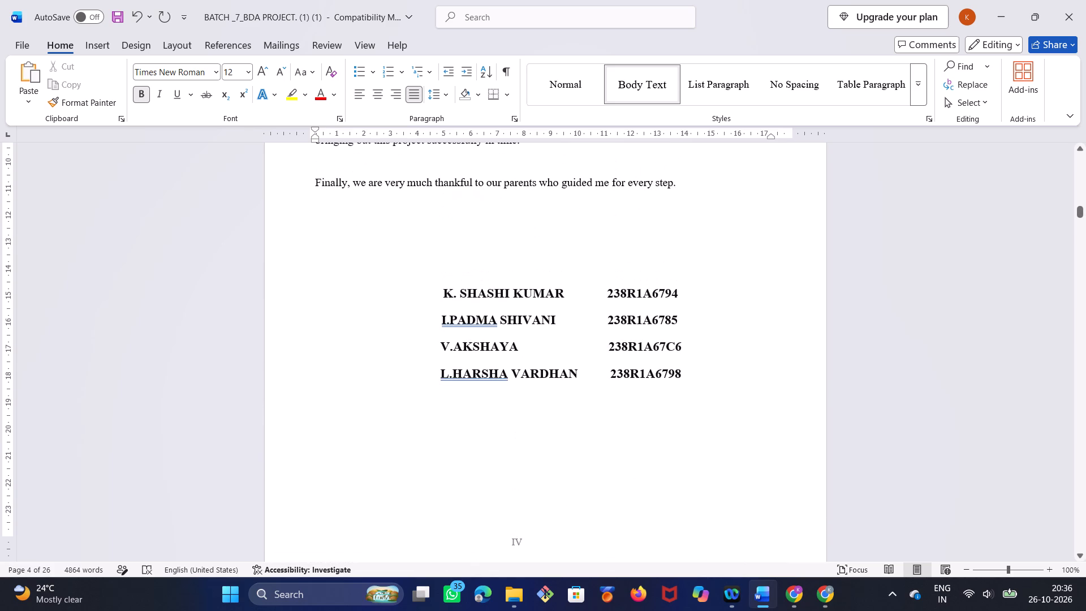
{"action": "scroll", "coordinate": [564, 419], "scroll_direction": "up", "scroll_amount": 2}
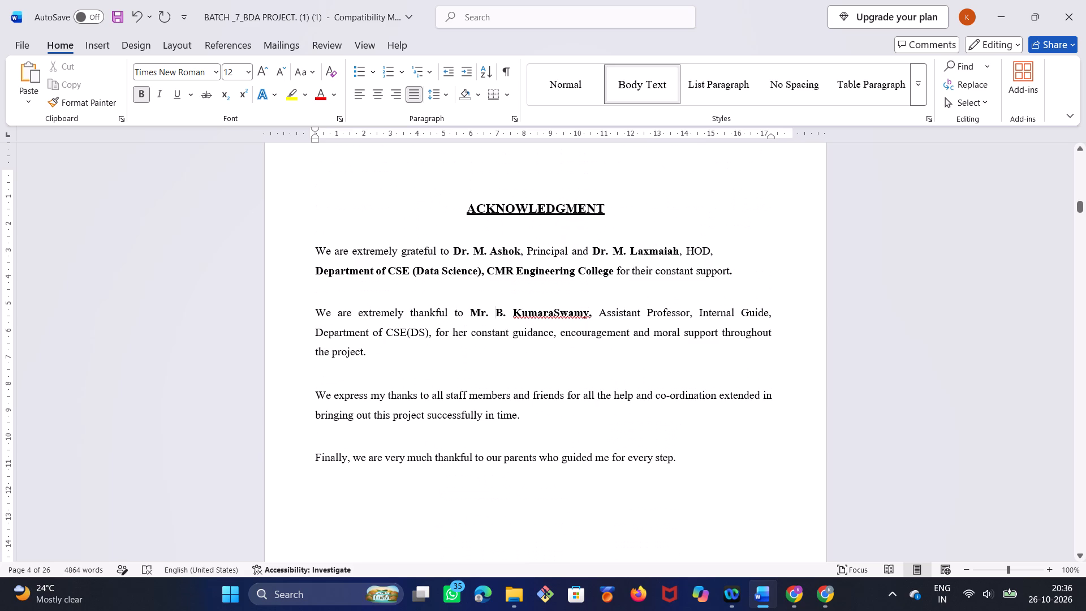
{"action": "scroll", "coordinate": [564, 419], "scroll_direction": "down", "scroll_amount": 2}
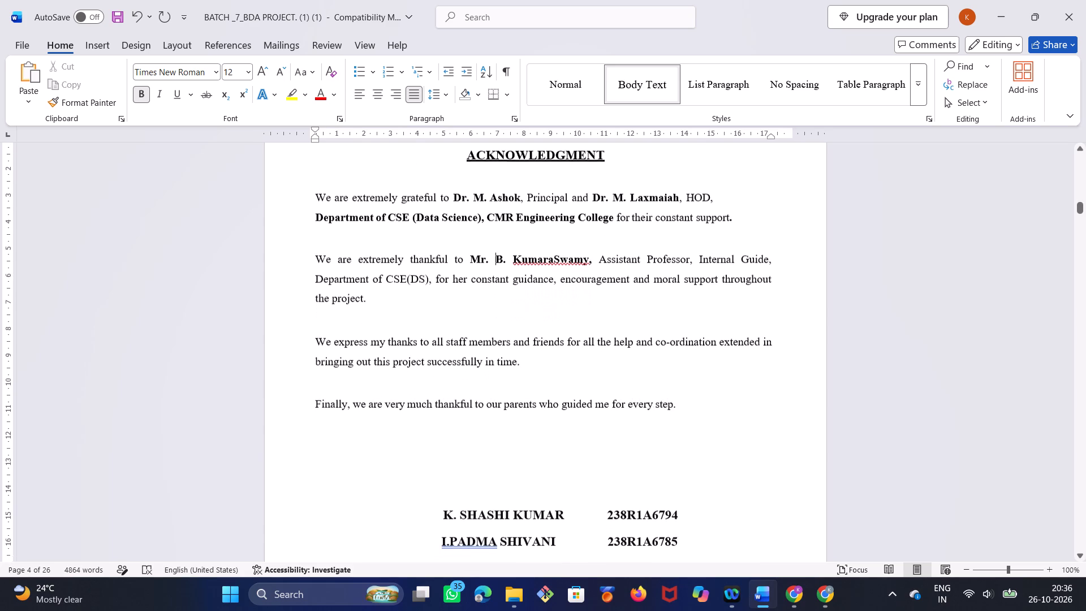
{"action": "scroll", "coordinate": [564, 419], "scroll_direction": "down", "scroll_amount": 4}
{"action": "scroll", "coordinate": [564, 419], "scroll_direction": "up", "scroll_amount": 2}
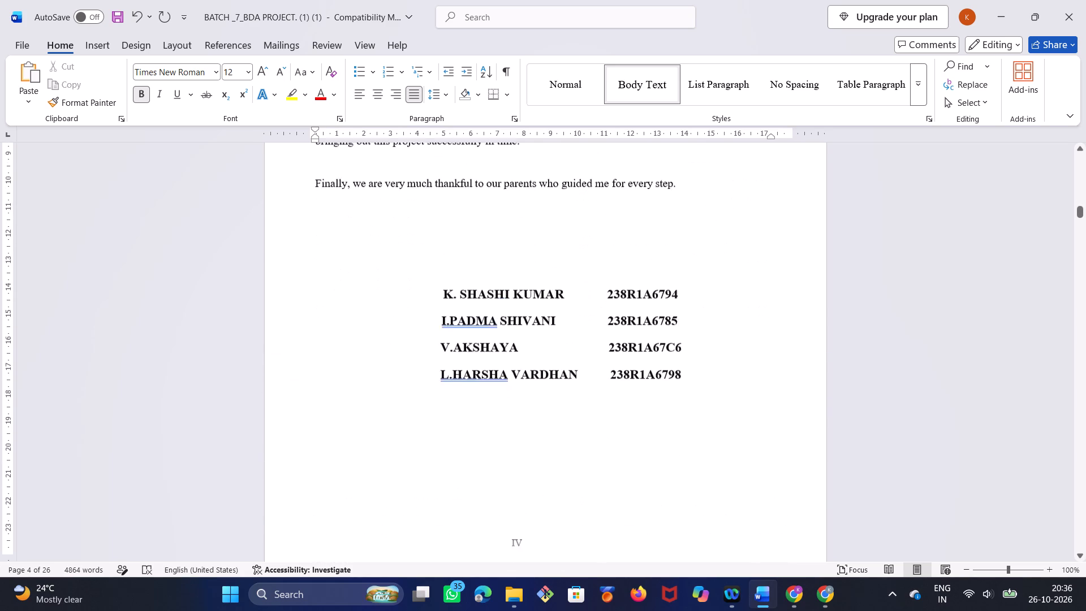
{"action": "scroll", "coordinate": [564, 419], "scroll_direction": "up", "scroll_amount": 2}
{"action": "scroll", "coordinate": [564, 419], "scroll_direction": "down", "scroll_amount": 1}
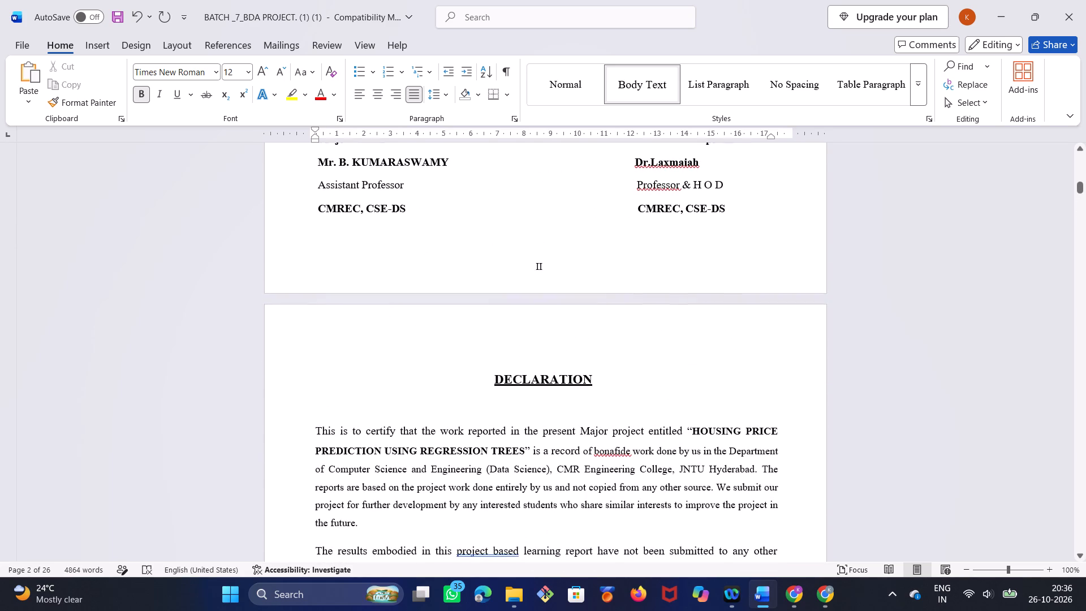
{"action": "scroll", "coordinate": [564, 419], "scroll_direction": "down", "scroll_amount": 2}
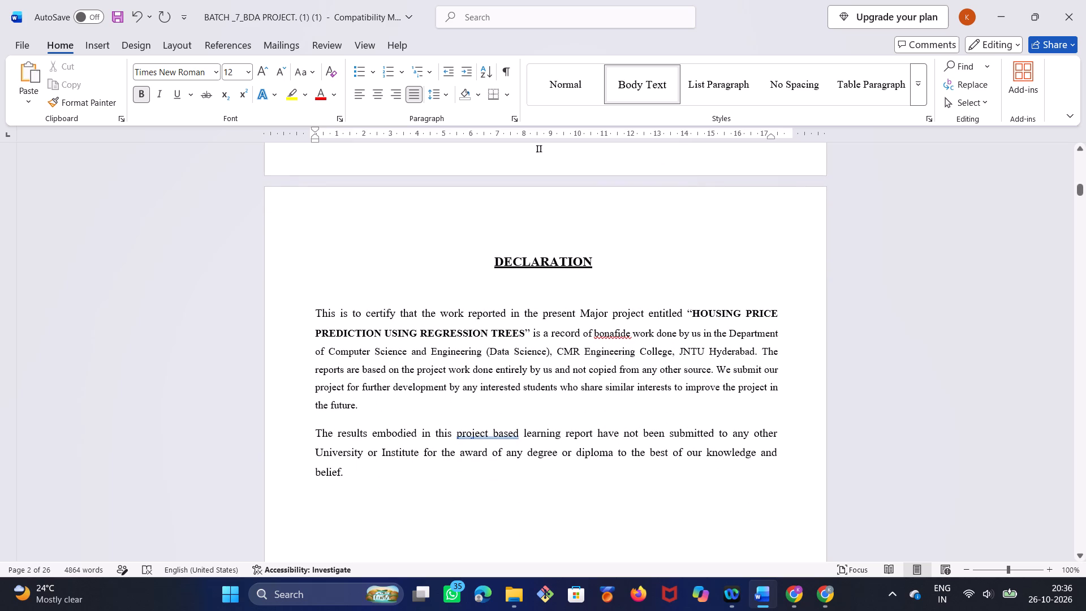
{"action": "scroll", "coordinate": [528, 466], "scroll_direction": "down", "scroll_amount": 1}
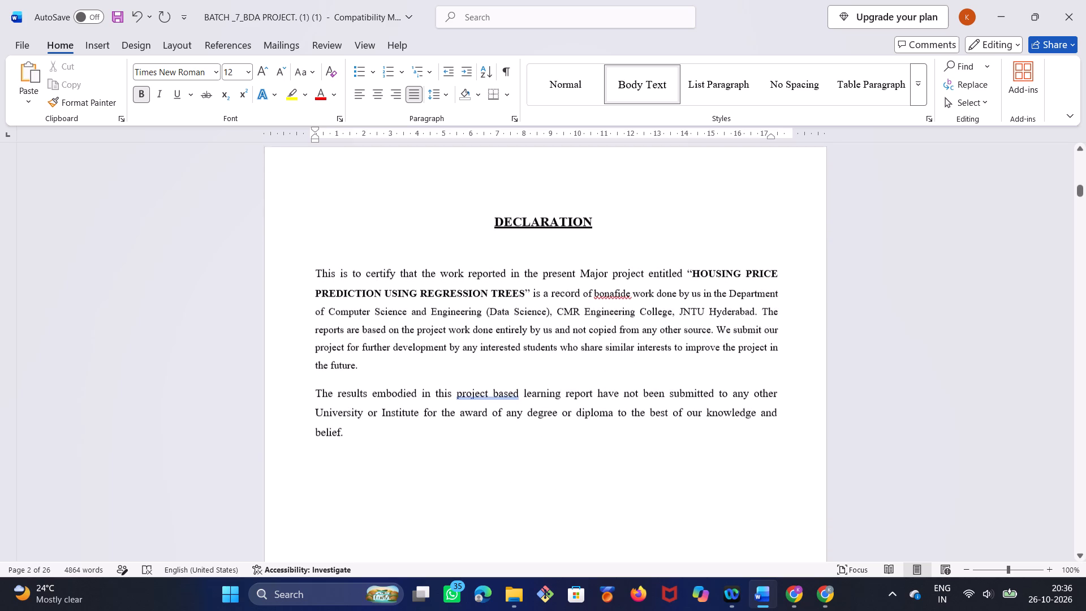
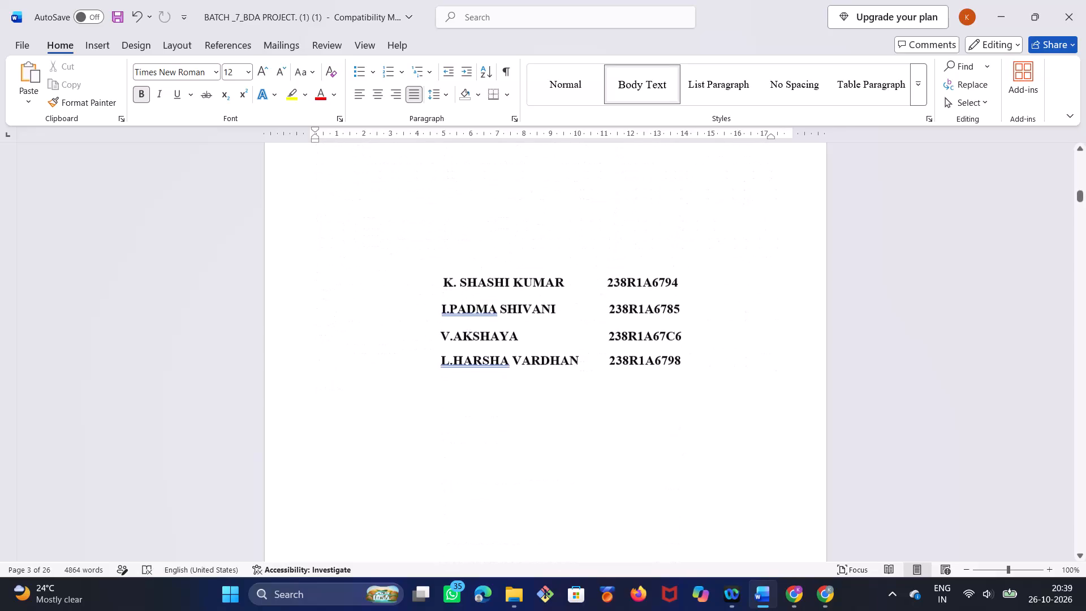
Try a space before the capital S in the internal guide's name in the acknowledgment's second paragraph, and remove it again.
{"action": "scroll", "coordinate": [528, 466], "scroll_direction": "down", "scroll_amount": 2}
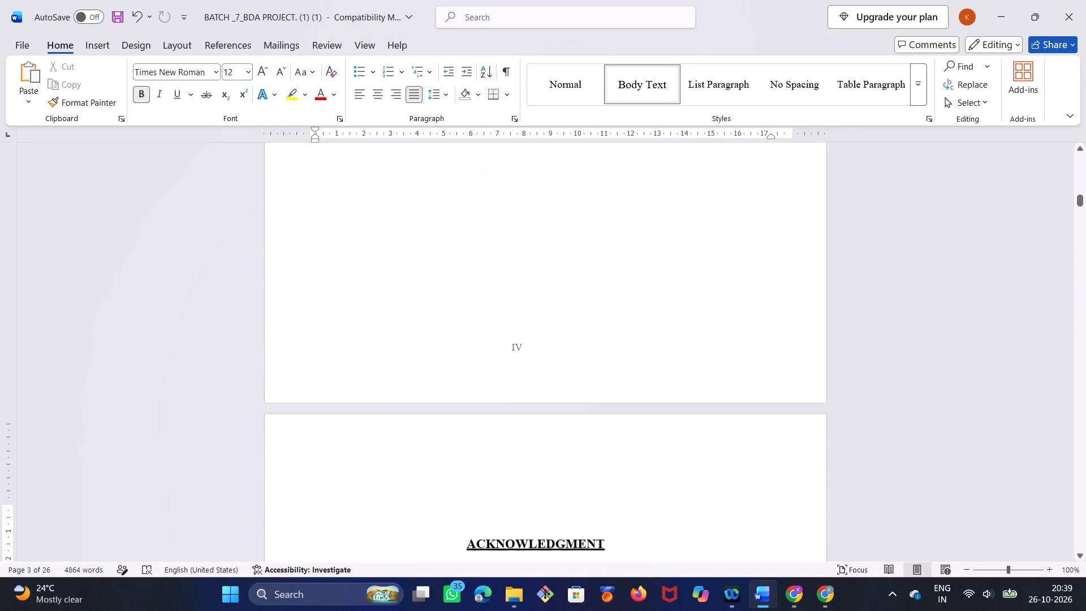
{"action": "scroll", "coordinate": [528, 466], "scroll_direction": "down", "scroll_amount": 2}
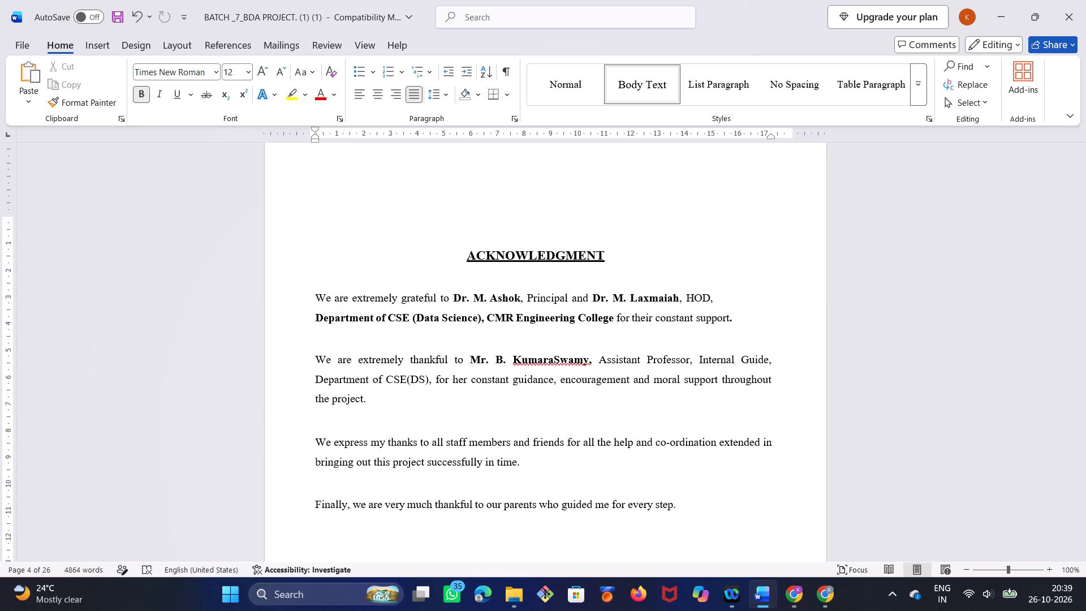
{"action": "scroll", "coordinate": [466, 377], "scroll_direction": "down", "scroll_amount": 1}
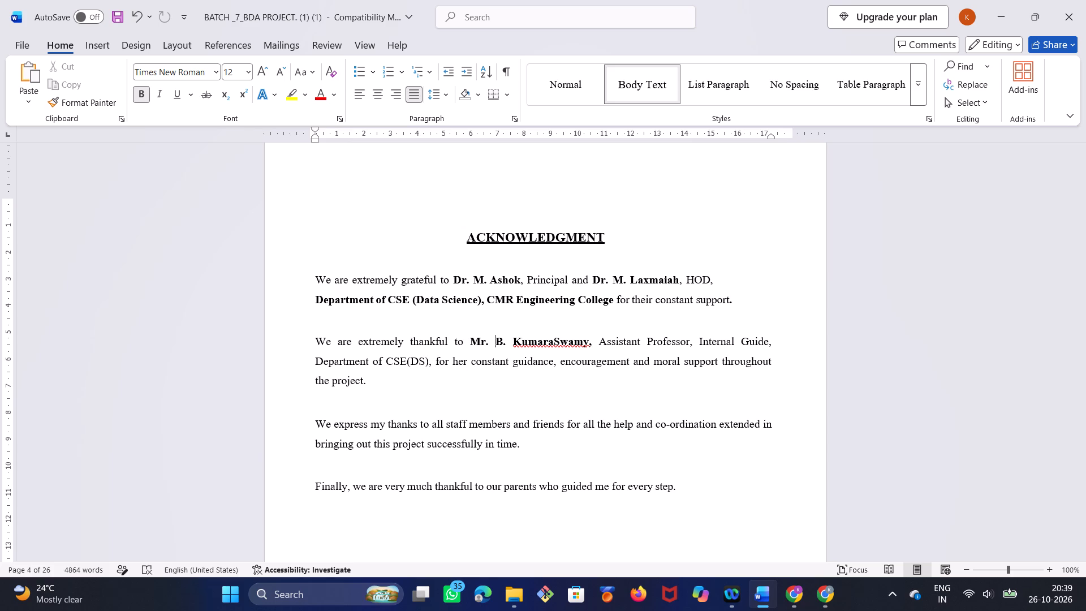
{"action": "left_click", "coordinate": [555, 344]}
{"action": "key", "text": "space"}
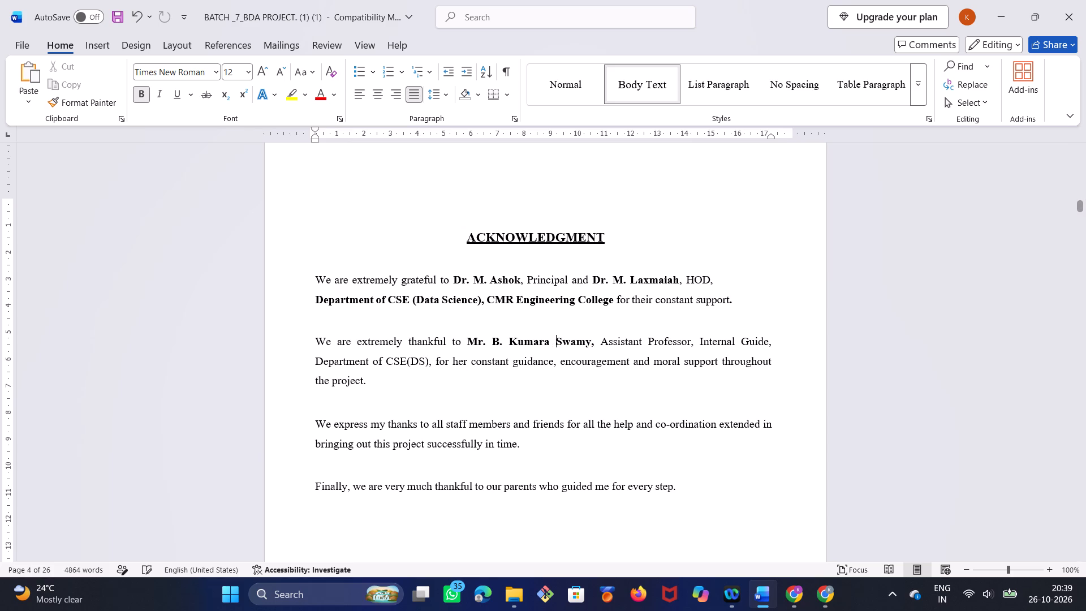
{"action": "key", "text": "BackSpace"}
Review the acknowledgment, its student list, the abstract and the certificate page for content that still needs updating to the housing price project.
{"action": "scroll", "coordinate": [555, 344], "scroll_direction": "up", "scroll_amount": 1}
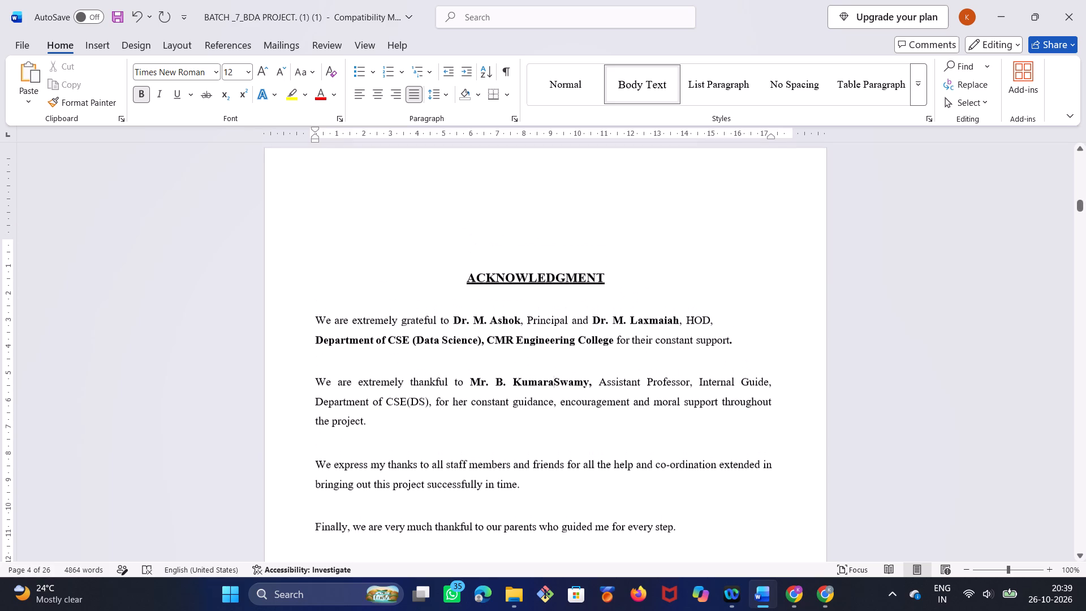
{"action": "scroll", "coordinate": [555, 344], "scroll_direction": "down", "scroll_amount": 1}
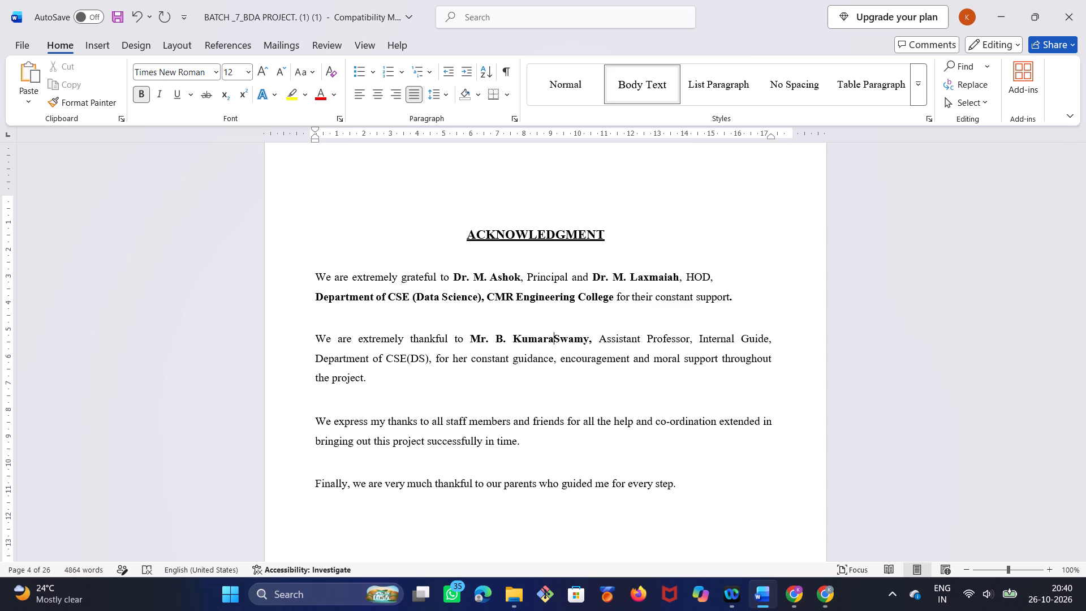
{"action": "scroll", "coordinate": [555, 344], "scroll_direction": "down", "scroll_amount": 2}
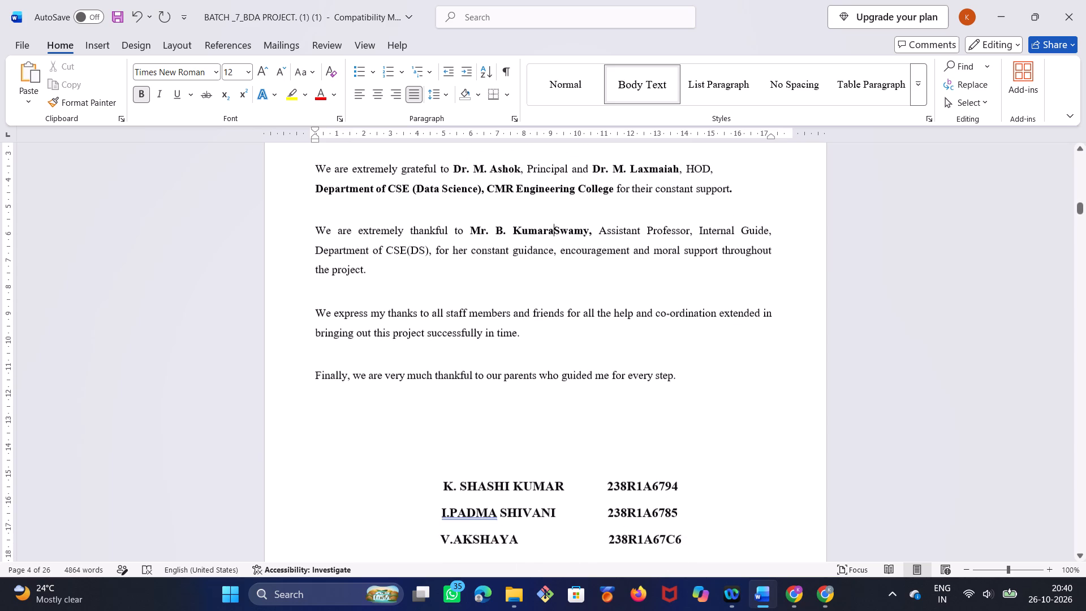
{"action": "scroll", "coordinate": [555, 344], "scroll_direction": "down", "scroll_amount": 3}
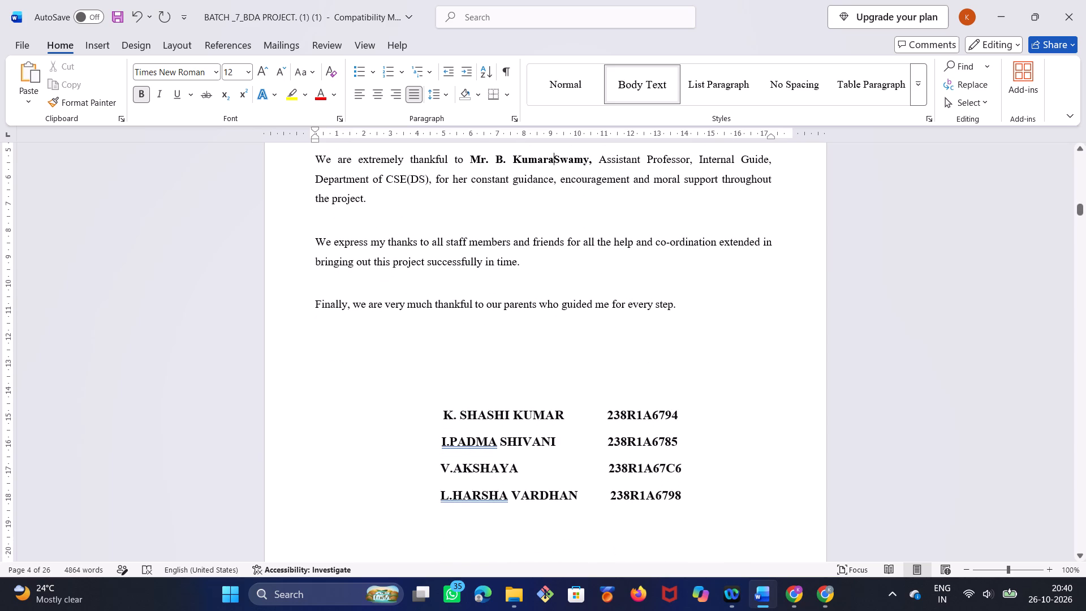
{"action": "scroll", "coordinate": [560, 401], "scroll_direction": "down", "scroll_amount": 2}
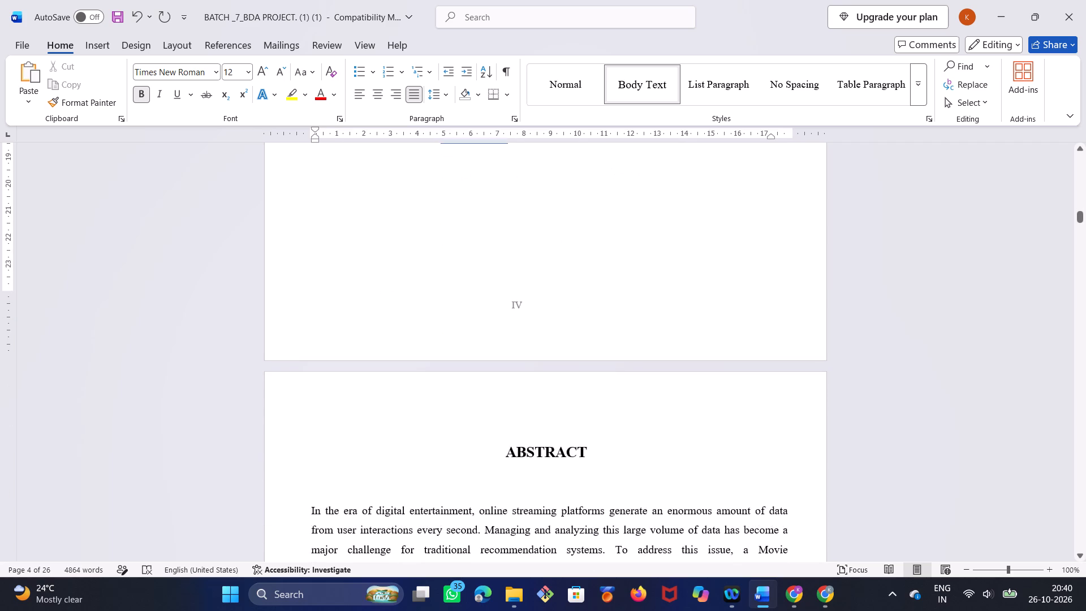
{"action": "scroll", "coordinate": [560, 401], "scroll_direction": "down", "scroll_amount": 2}
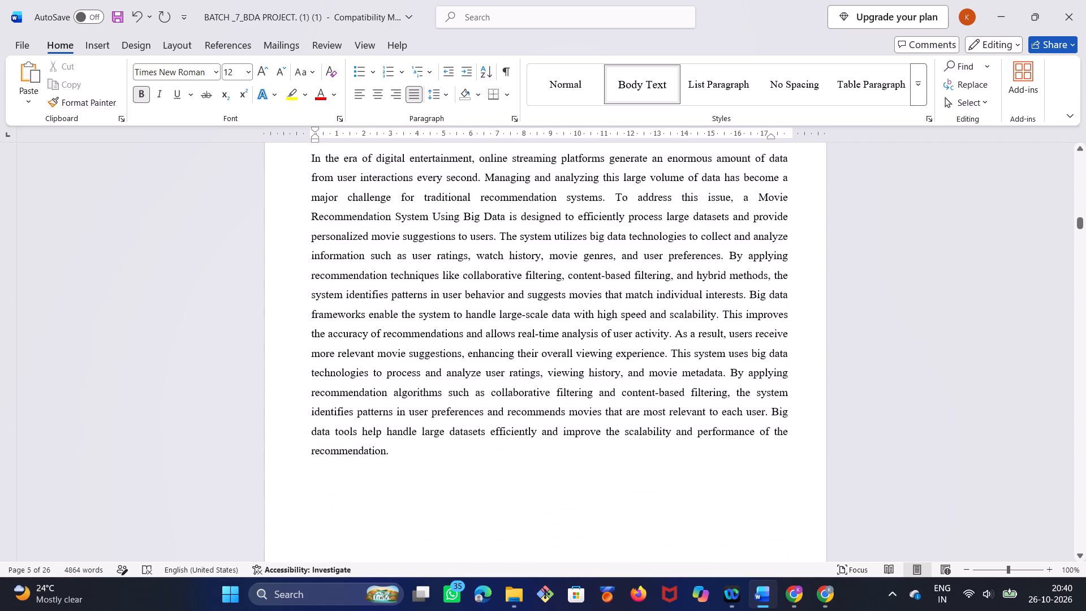
{"action": "scroll", "coordinate": [560, 401], "scroll_direction": "up", "scroll_amount": 2}
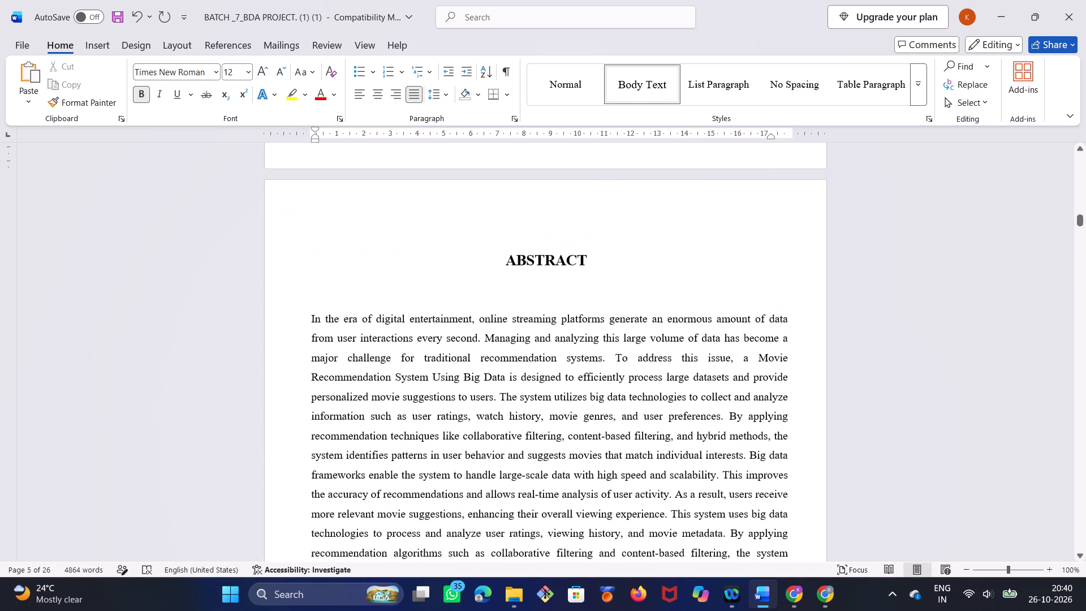
{"action": "scroll", "coordinate": [560, 401], "scroll_direction": "up", "scroll_amount": 1}
{"action": "scroll", "coordinate": [602, 457], "scroll_direction": "up", "scroll_amount": 1}
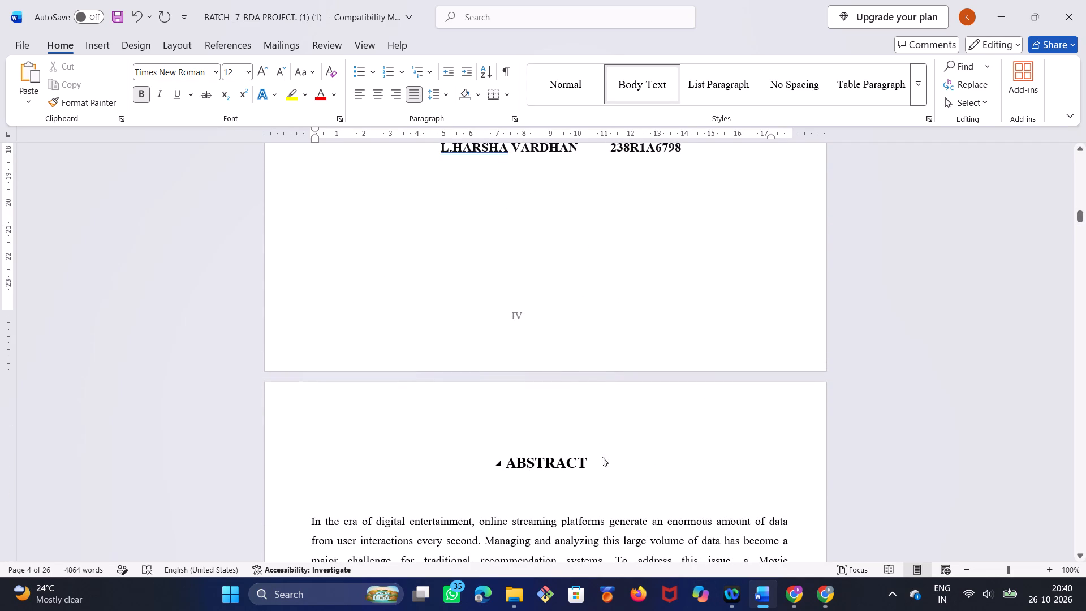
{"action": "scroll", "coordinate": [602, 457], "scroll_direction": "up", "scroll_amount": 6}
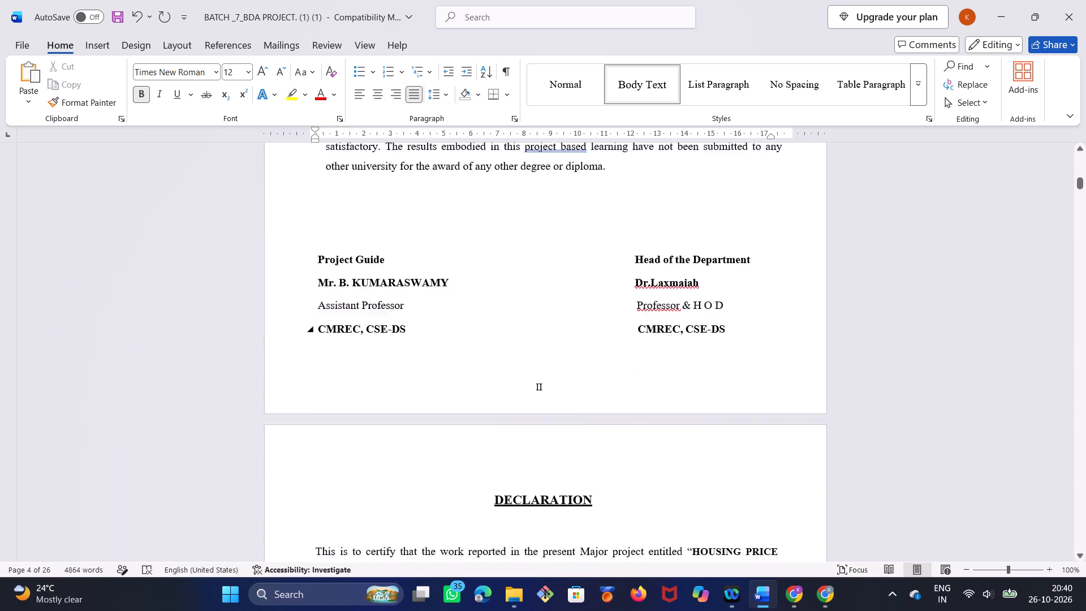
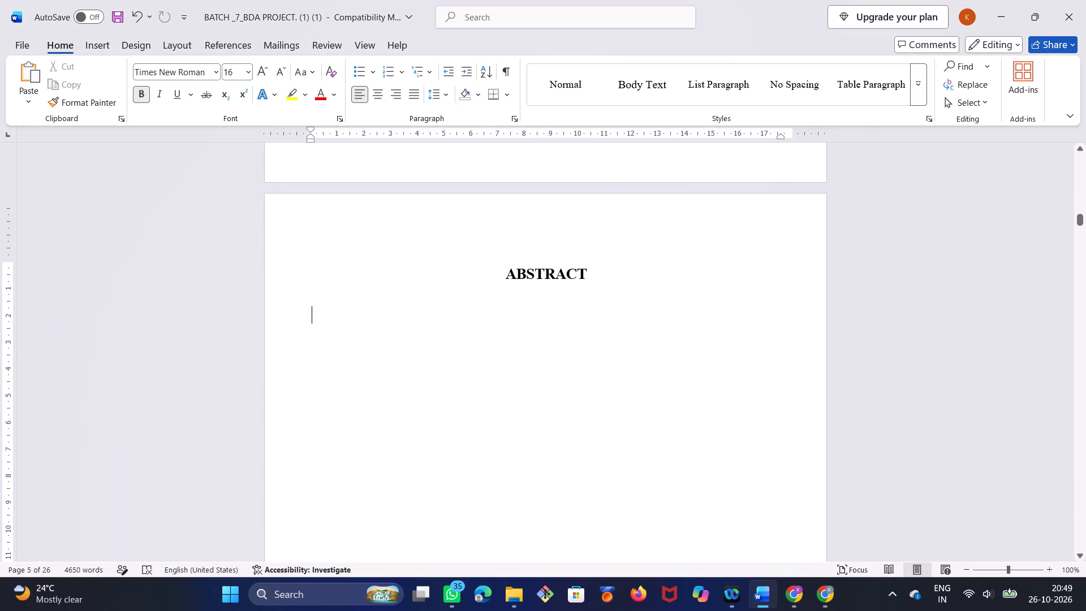
{"action": "key", "text": "ctrl+v"}
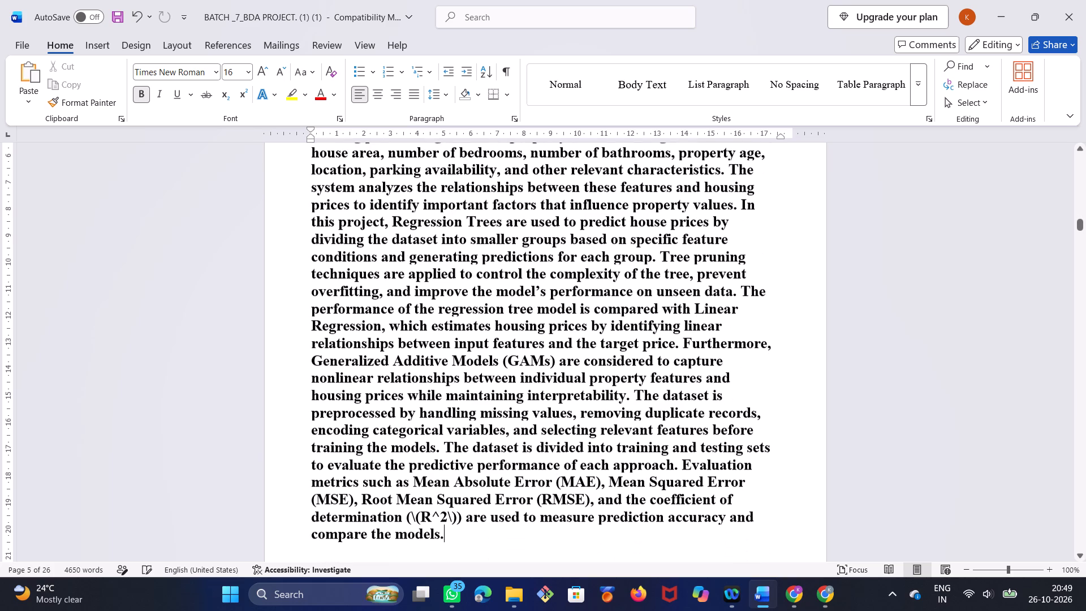
Remove bold from the pasted abstract paragraph and set its font size to 12.
{"action": "scroll", "coordinate": [597, 414], "scroll_direction": "up", "scroll_amount": 1}
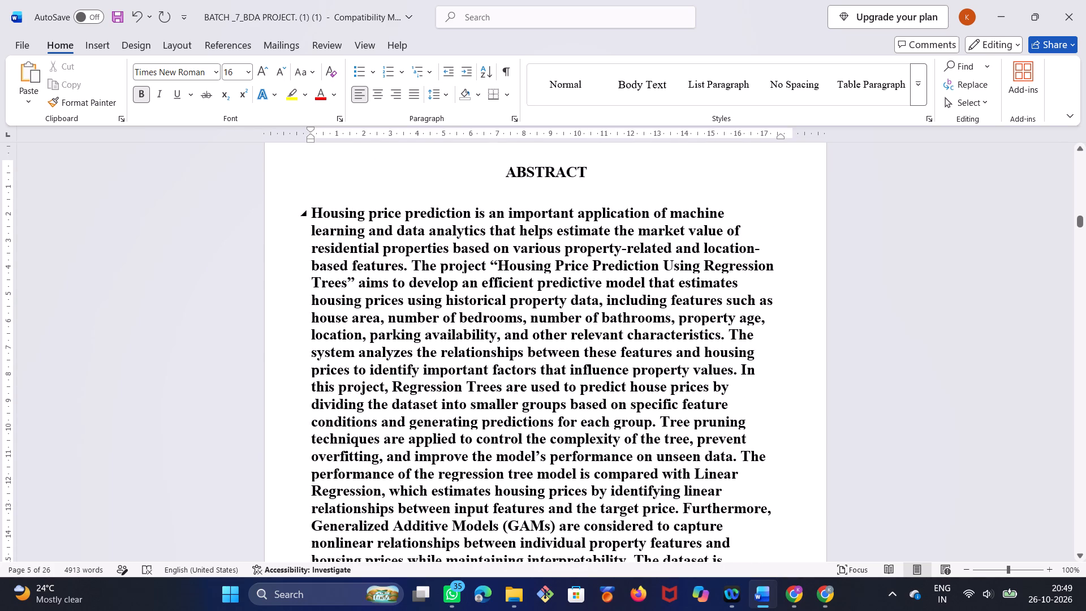
{"action": "left_click_drag", "start_coordinate": [312, 215], "coordinate": [464, 569]}
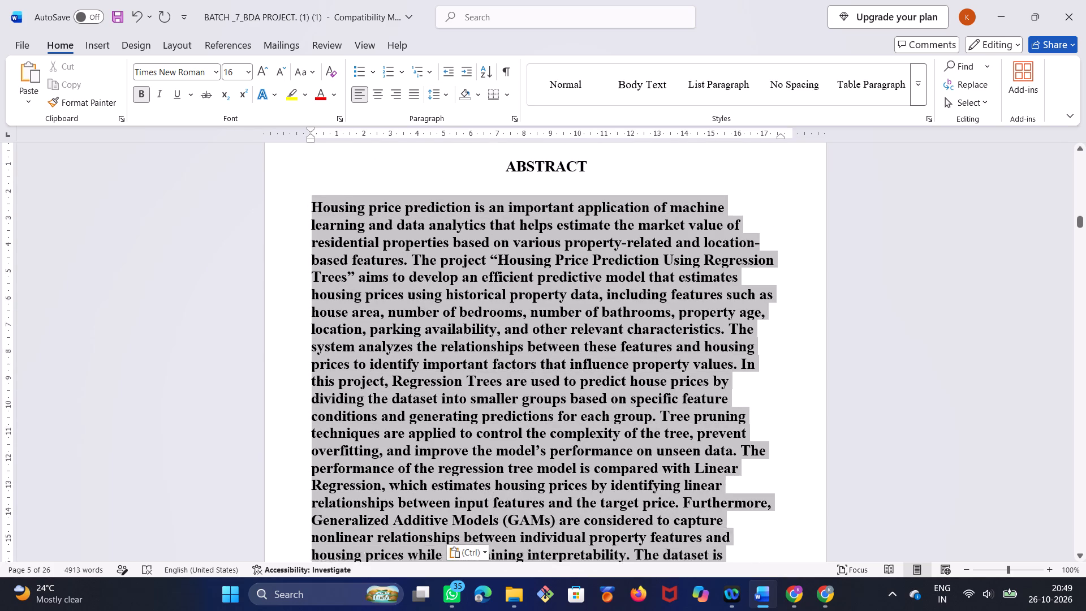
{"action": "left_click_drag", "start_coordinate": [464, 569], "coordinate": [495, 195]}
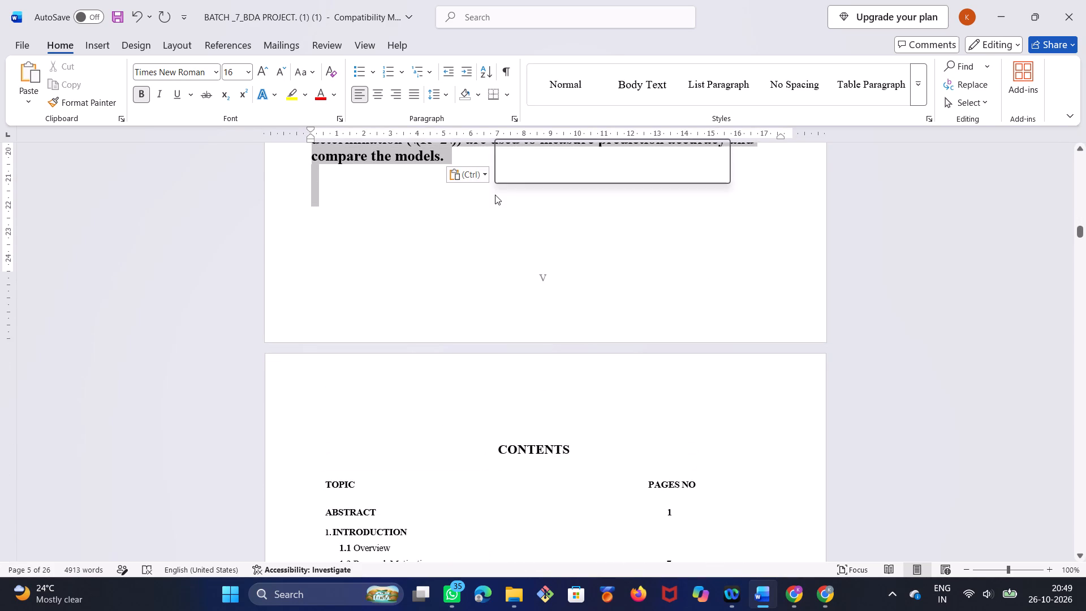
{"action": "left_click", "coordinate": [503, 170]}
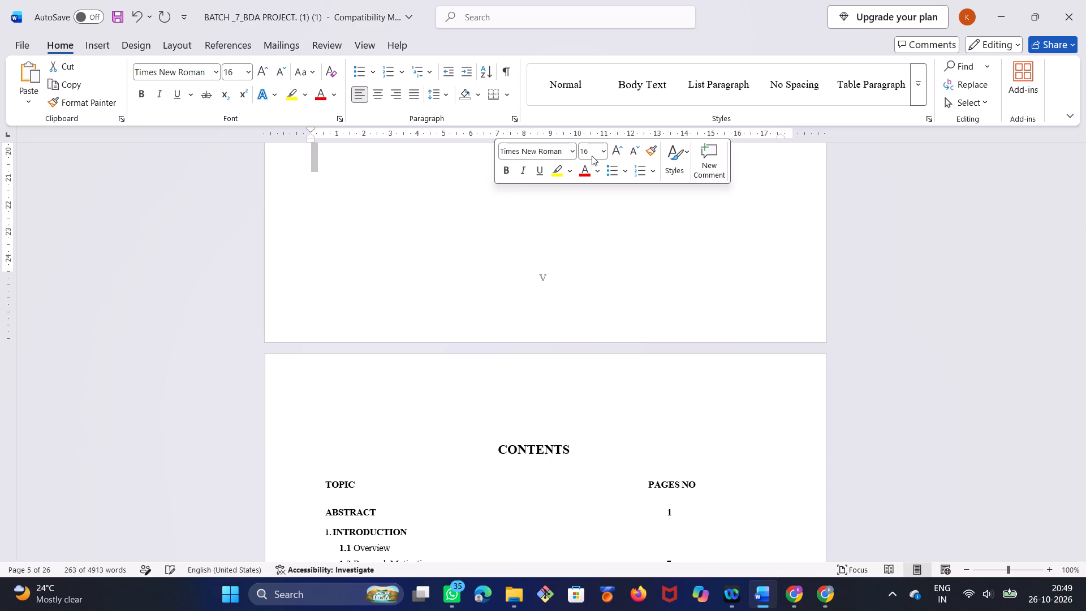
{"action": "left_click", "coordinate": [599, 150]}
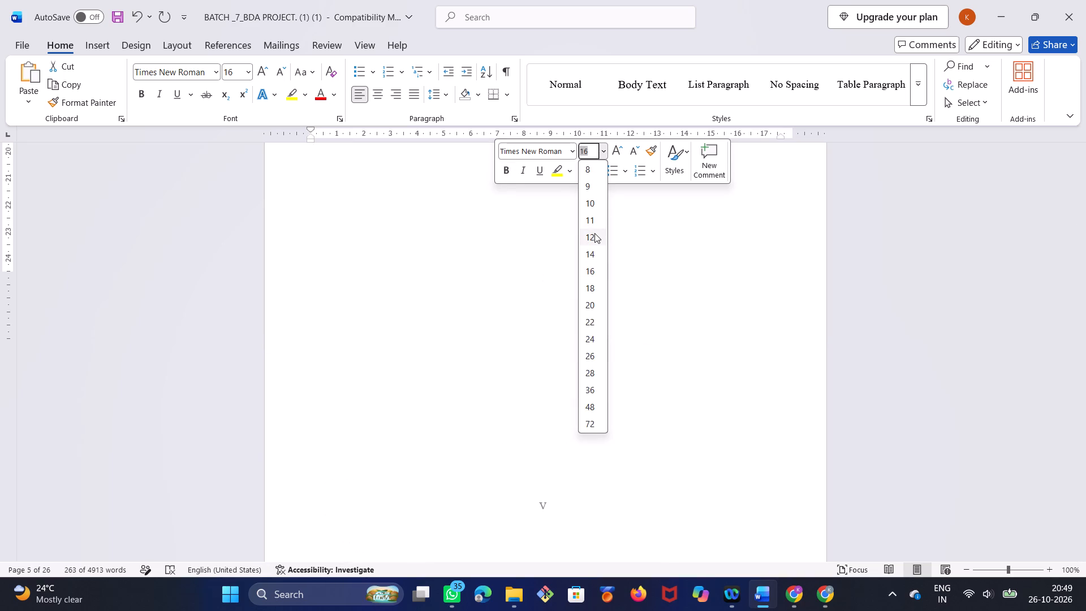
{"action": "left_click", "coordinate": [594, 234]}
{"action": "scroll", "coordinate": [519, 321], "scroll_direction": "up", "scroll_amount": 2}
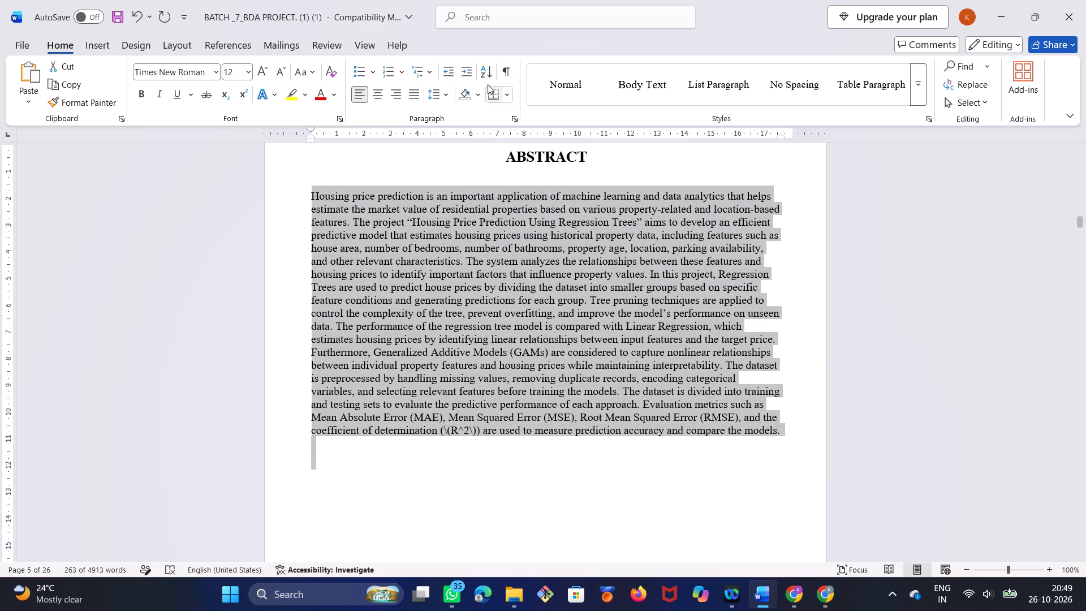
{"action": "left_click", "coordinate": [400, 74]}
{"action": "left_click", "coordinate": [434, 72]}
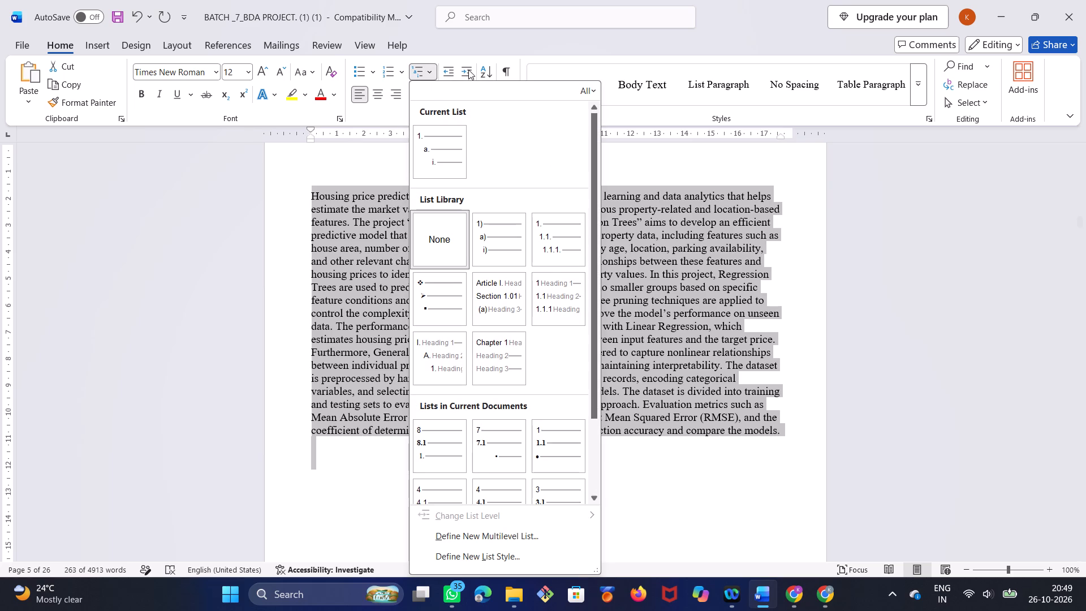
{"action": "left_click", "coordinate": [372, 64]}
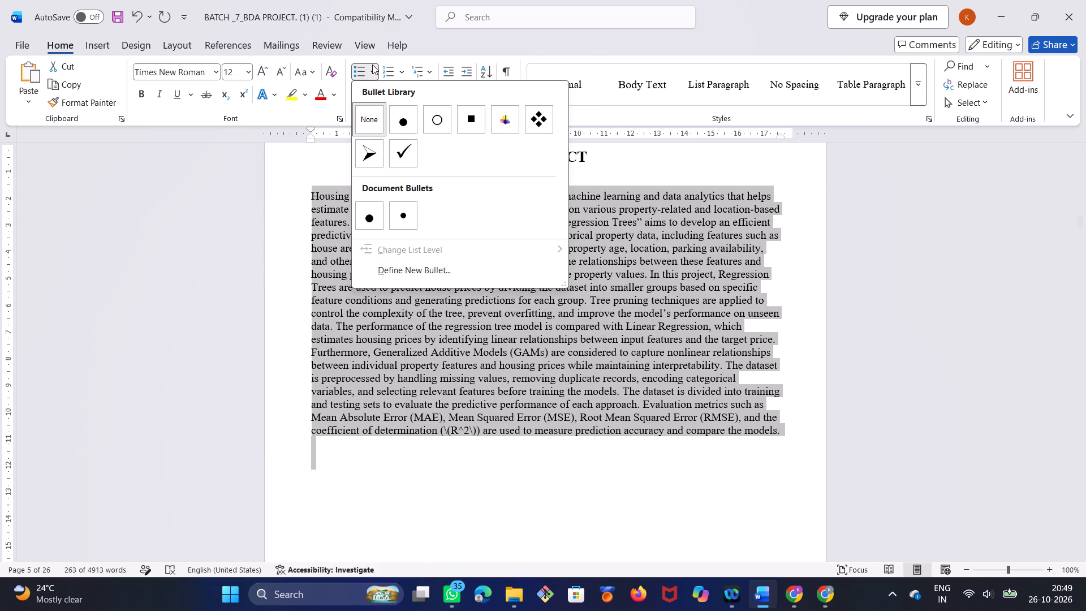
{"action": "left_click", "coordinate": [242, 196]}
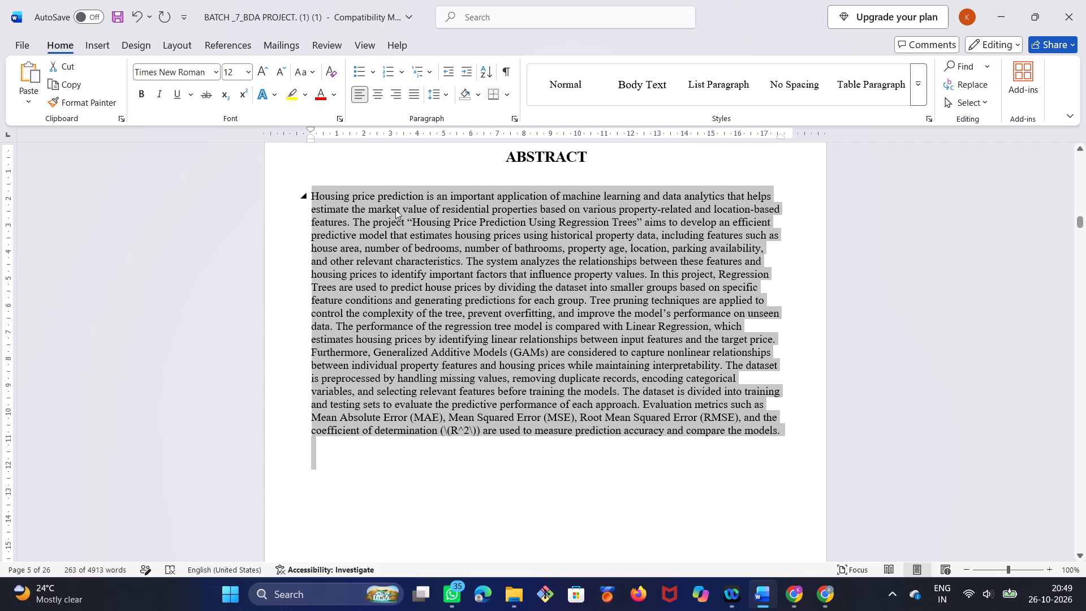
Set the abstract paragraph's line spacing to 1.15.
{"action": "left_click", "coordinate": [442, 94]}
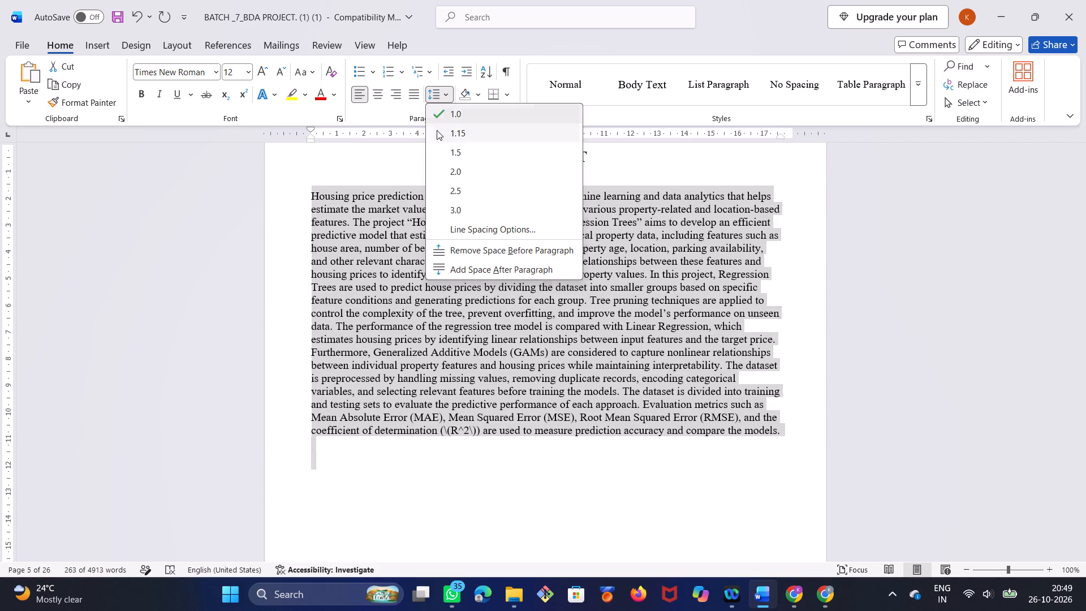
{"action": "left_click", "coordinate": [436, 135]}
{"action": "left_click", "coordinate": [492, 559]}
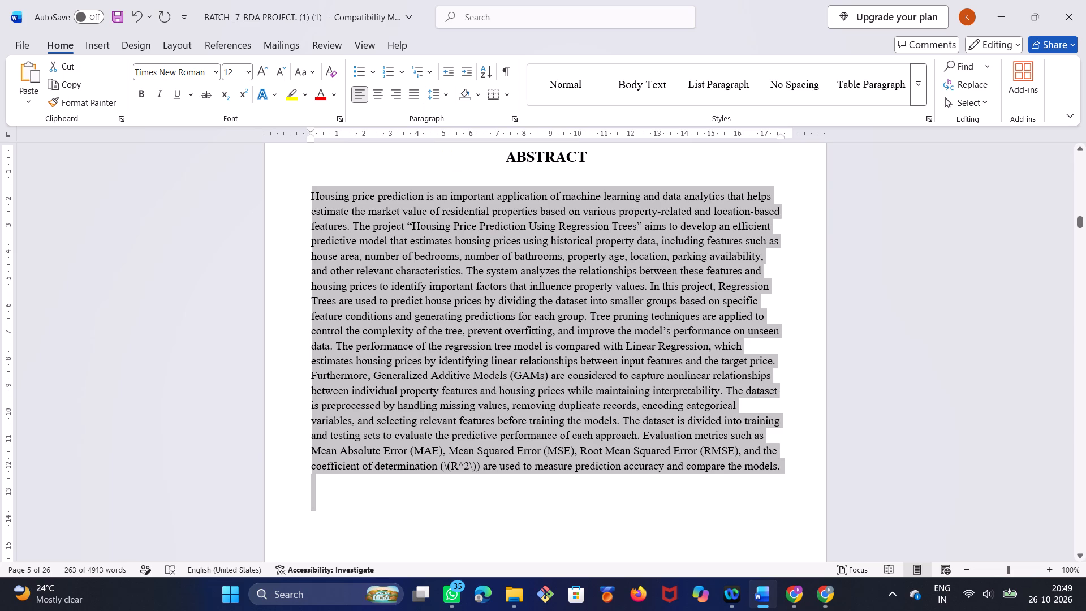
Look over the CONTENTS page that follows the abstract and return to the ABSTRACT page.
{"action": "scroll", "coordinate": [492, 559], "scroll_direction": "down", "scroll_amount": 3}
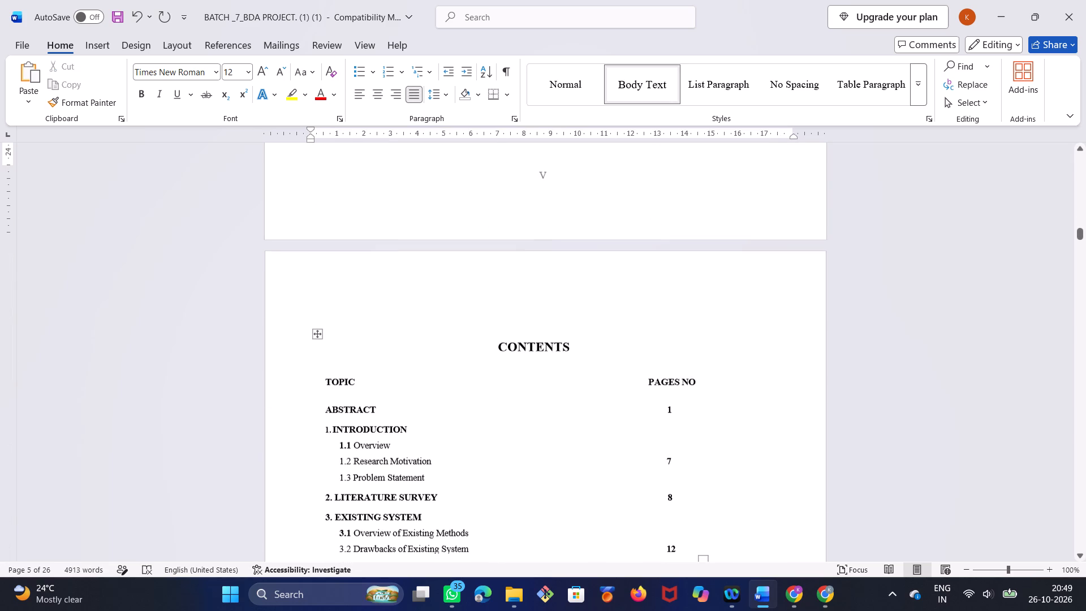
{"action": "scroll", "coordinate": [492, 559], "scroll_direction": "down", "scroll_amount": 1}
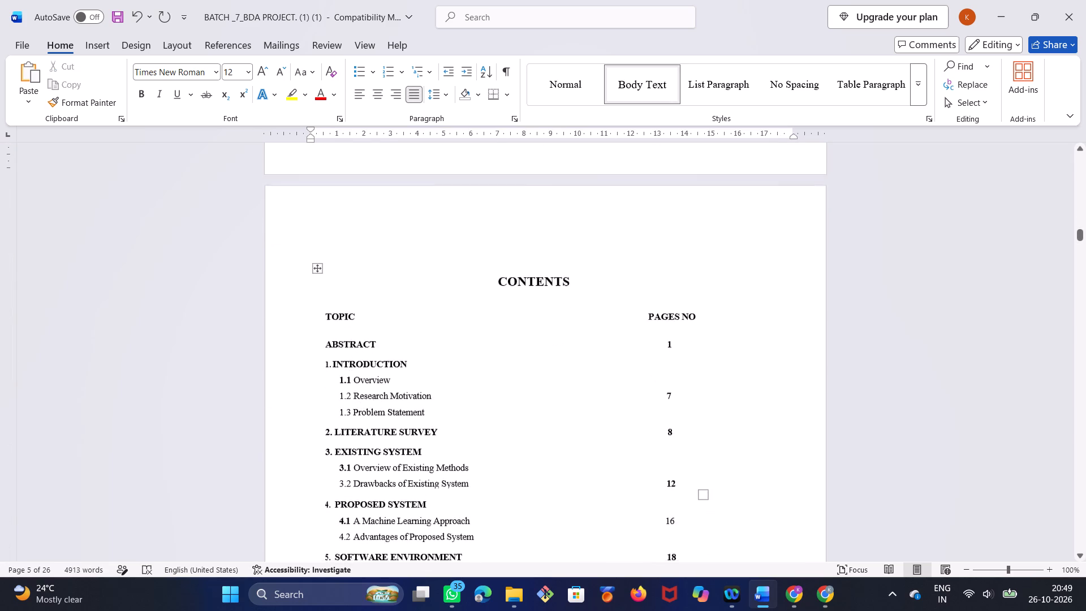
{"action": "scroll", "coordinate": [492, 559], "scroll_direction": "down", "scroll_amount": 1}
{"action": "scroll", "coordinate": [492, 559], "scroll_direction": "up", "scroll_amount": 3}
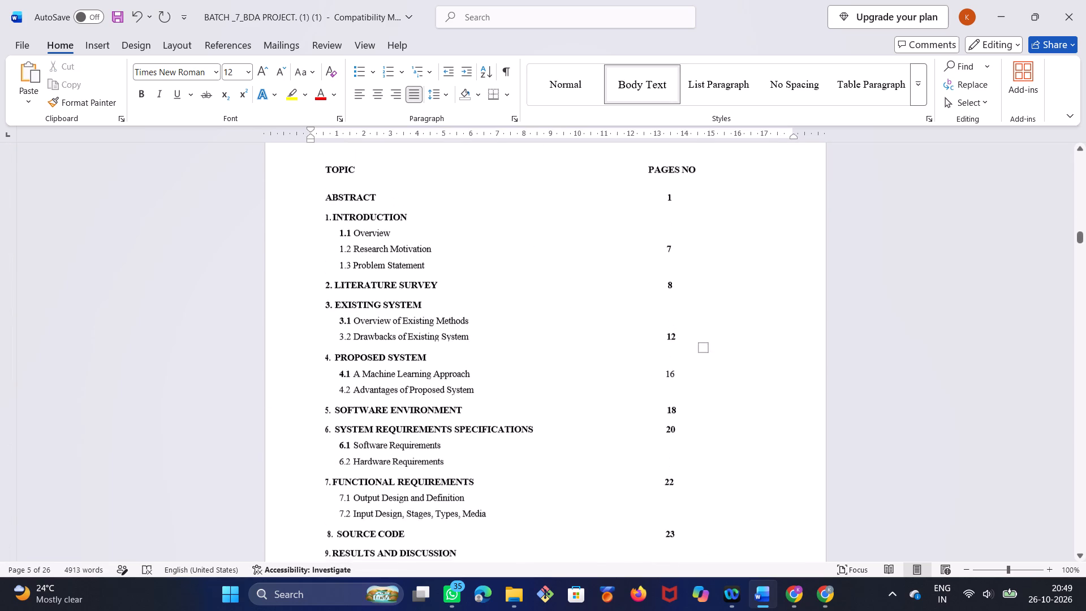
{"action": "scroll", "coordinate": [492, 559], "scroll_direction": "up", "scroll_amount": 4}
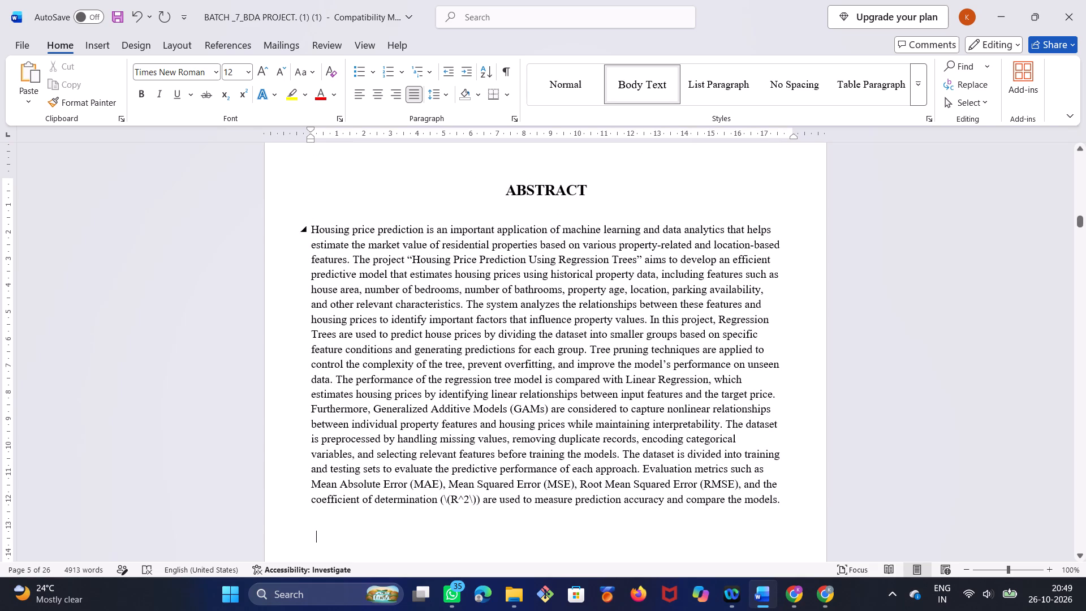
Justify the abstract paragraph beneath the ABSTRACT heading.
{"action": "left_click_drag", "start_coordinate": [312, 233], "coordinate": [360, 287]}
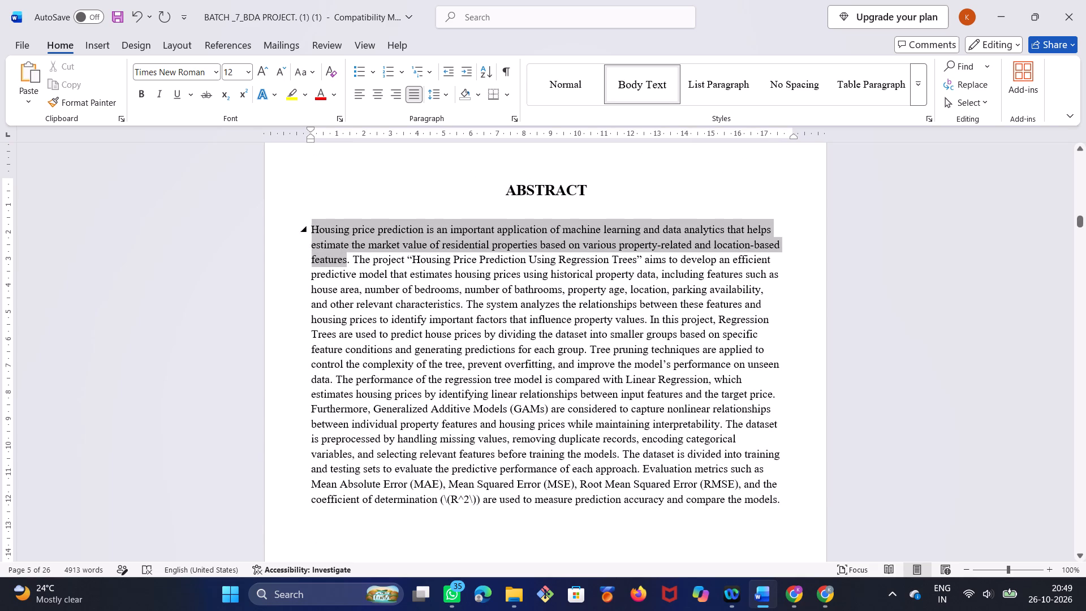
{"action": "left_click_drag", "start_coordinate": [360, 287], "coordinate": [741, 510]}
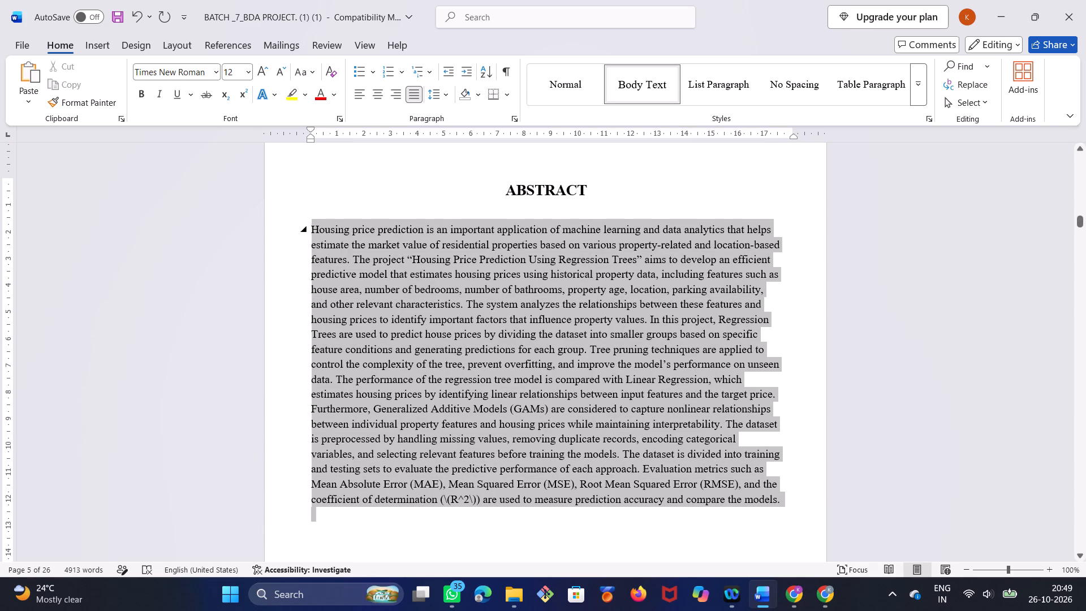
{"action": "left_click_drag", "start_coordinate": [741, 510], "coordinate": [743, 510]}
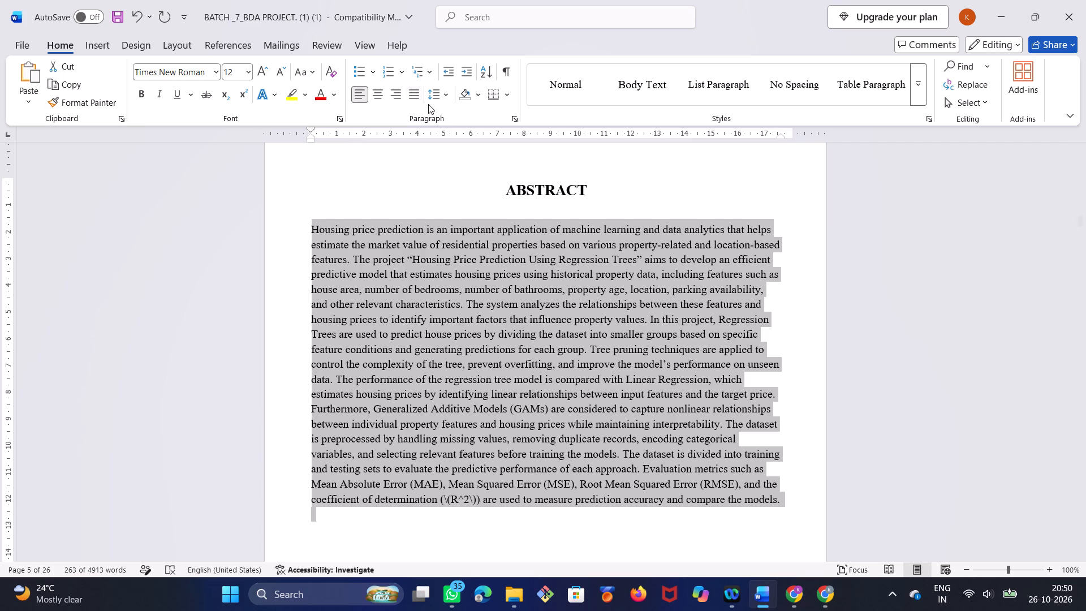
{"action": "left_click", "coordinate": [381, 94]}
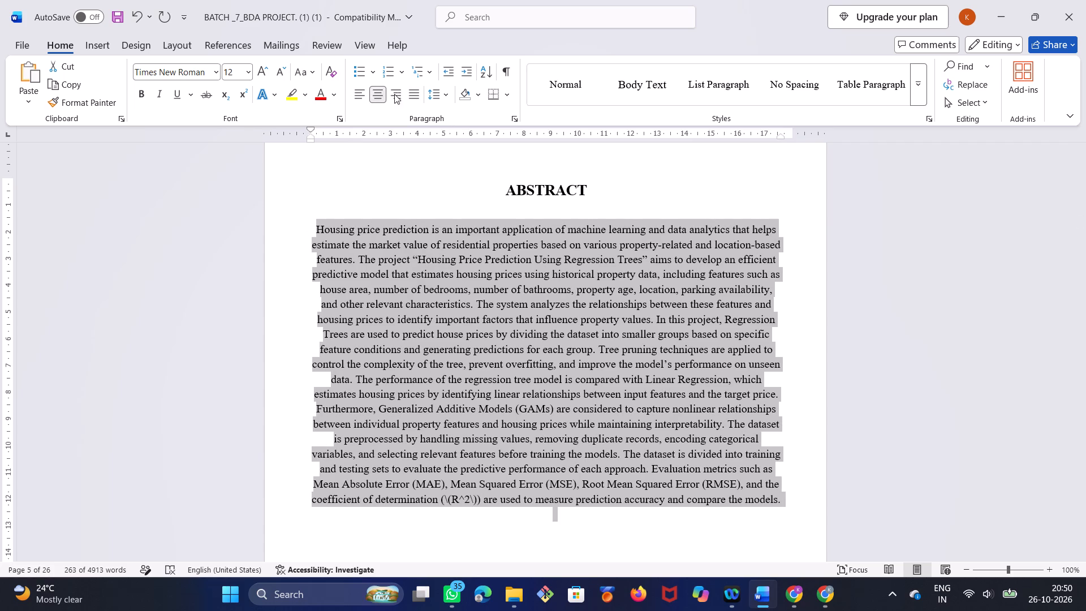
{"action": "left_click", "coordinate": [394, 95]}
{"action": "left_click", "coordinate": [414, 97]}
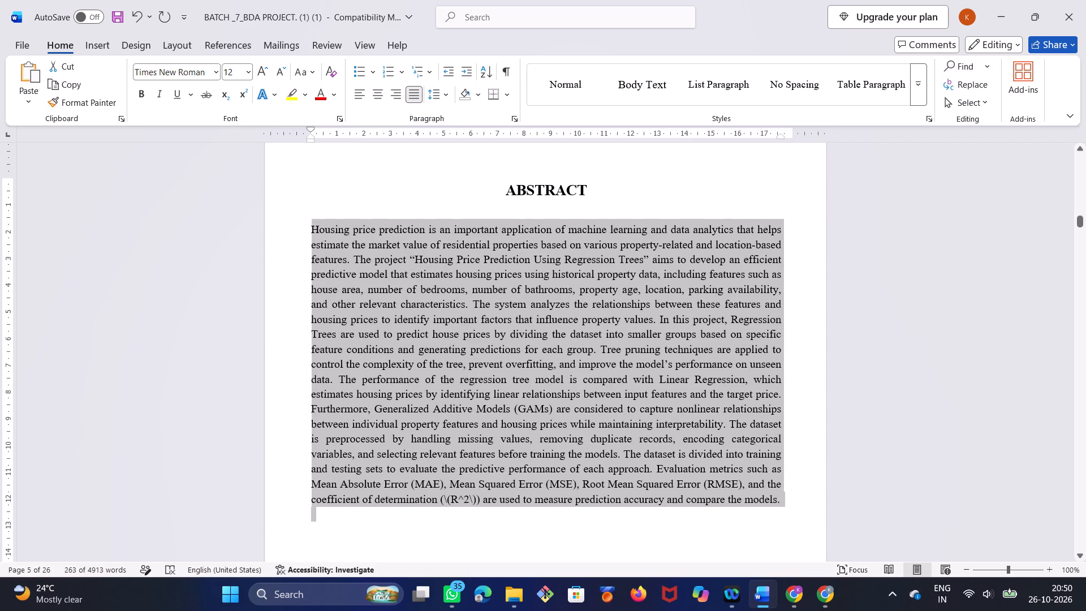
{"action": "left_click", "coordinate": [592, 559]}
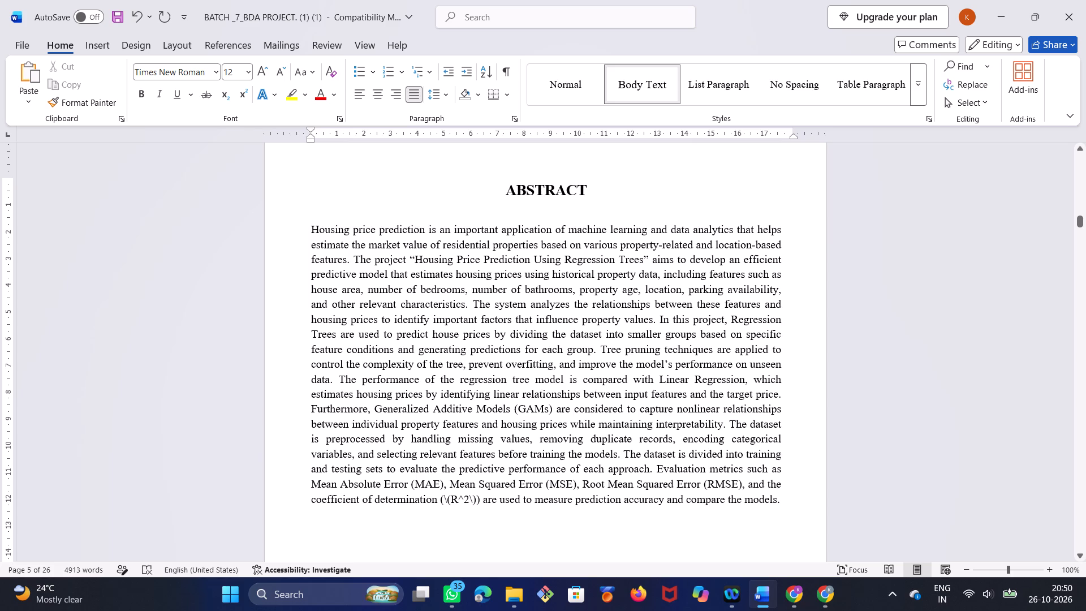
{"action": "scroll", "coordinate": [540, 358], "scroll_direction": "down", "scroll_amount": 3}
{"action": "scroll", "coordinate": [540, 358], "scroll_direction": "up", "scroll_amount": 2}
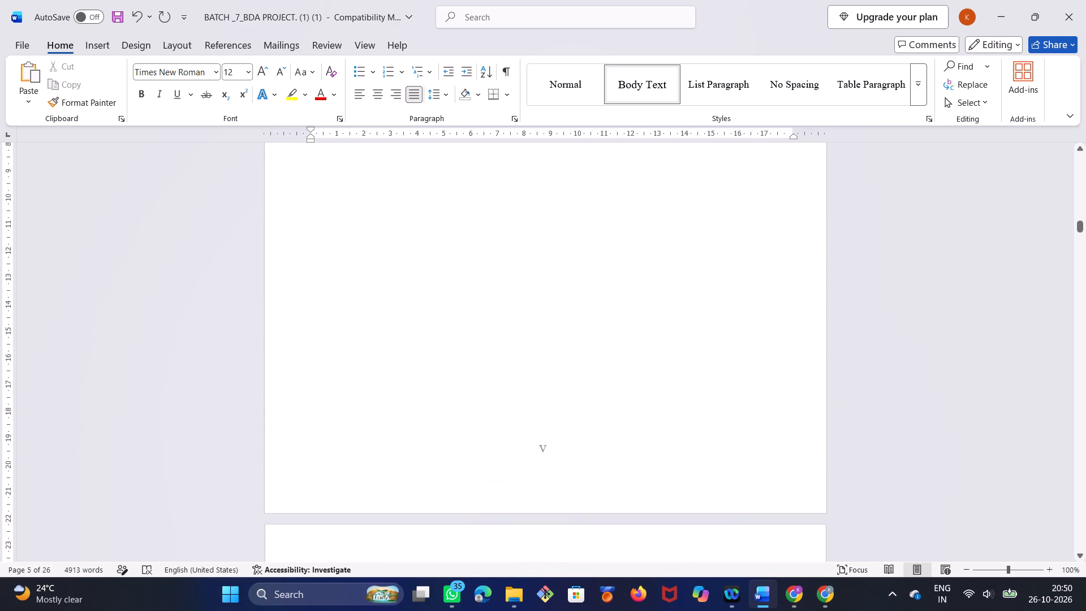
{"action": "scroll", "coordinate": [540, 358], "scroll_direction": "up", "scroll_amount": 2}
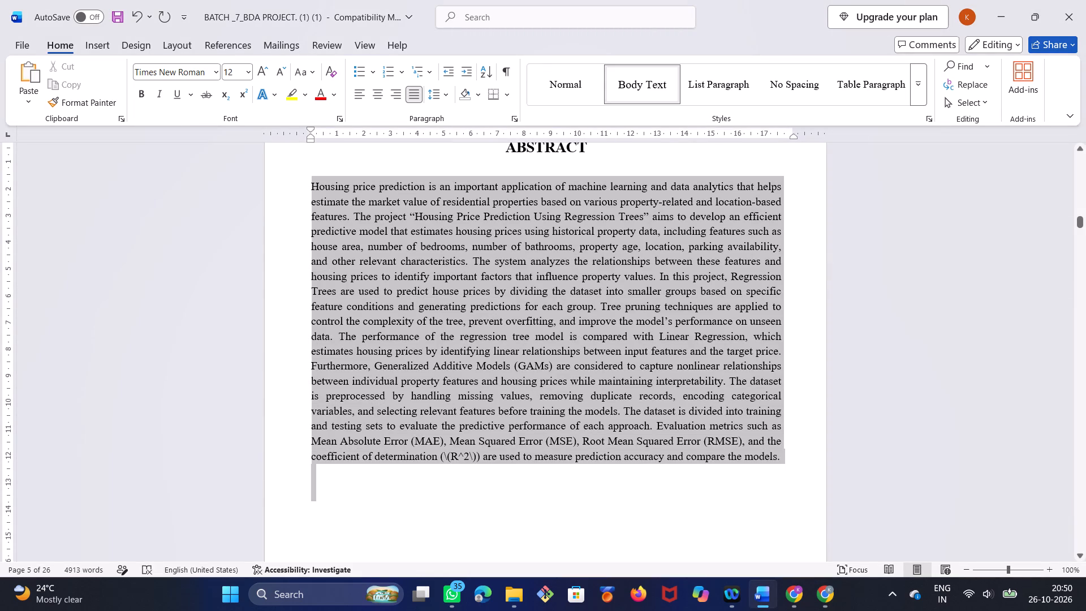
{"action": "left_click_drag", "start_coordinate": [472, 487], "coordinate": [472, 488]}
{"action": "key", "text": "BackSpace"}
{"action": "key", "text": "BackSpace"}
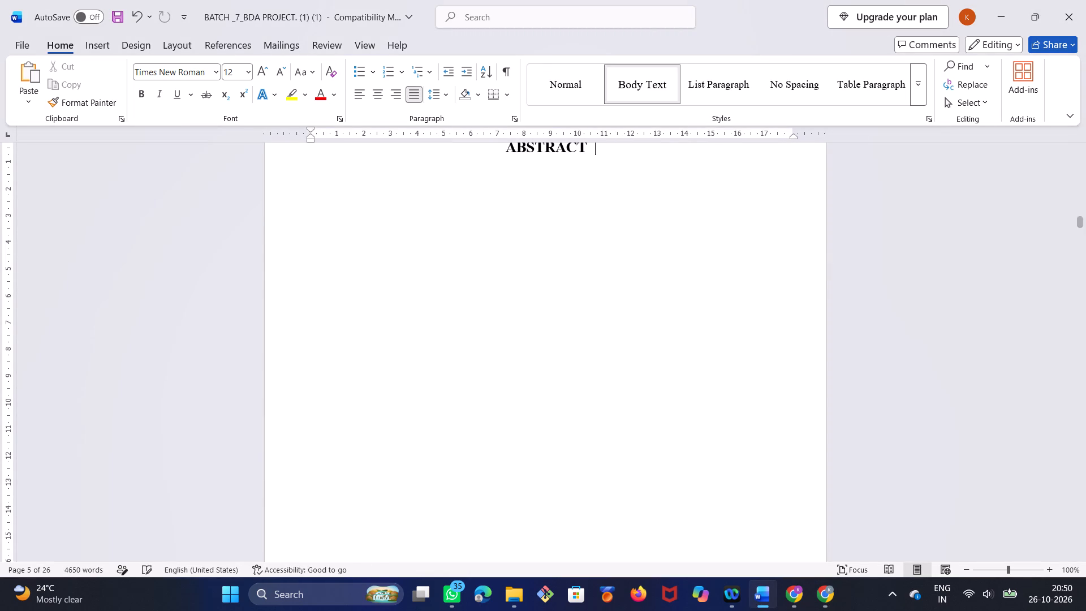
Insert blank lines beneath the ABSTRACT heading and paste the full copied abstract there.
{"action": "scroll", "coordinate": [472, 488], "scroll_direction": "up", "scroll_amount": 1}
{"action": "key", "text": "Return"}
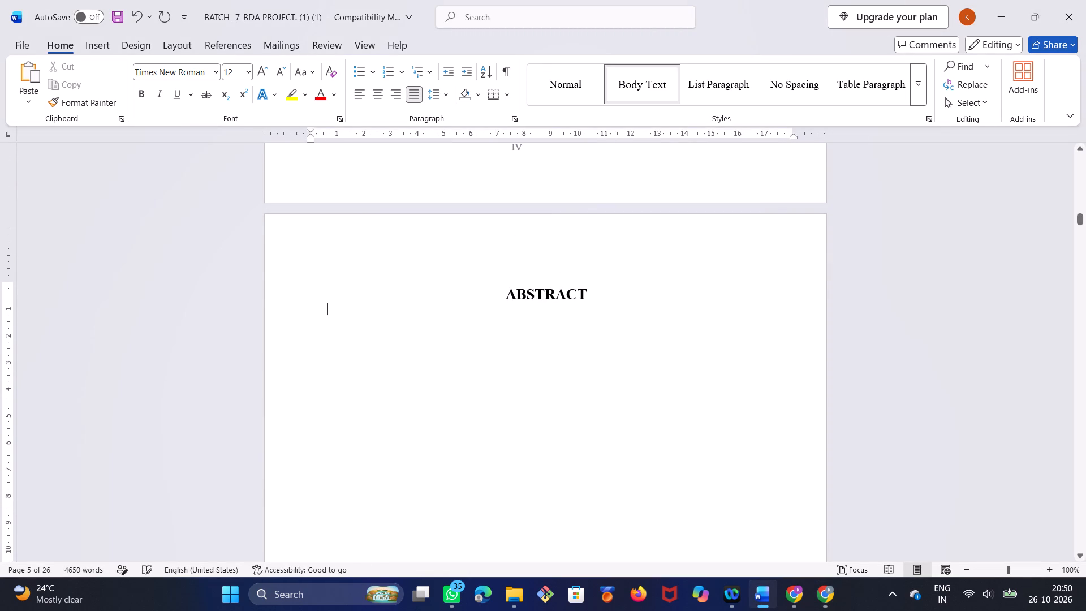
{"action": "key", "text": "Return"}
{"action": "key", "text": "Return"}
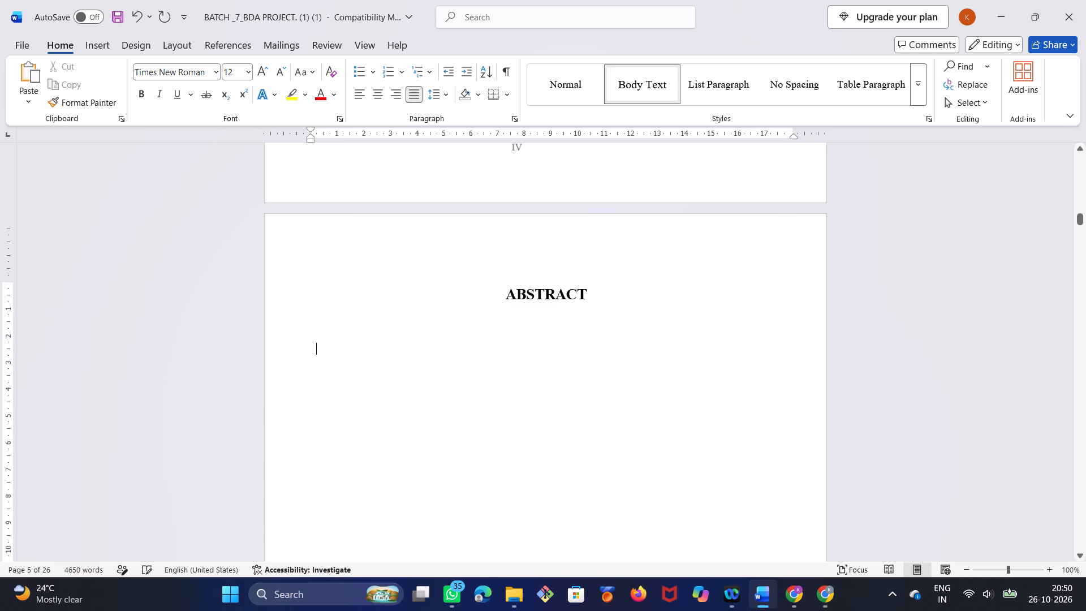
{"action": "key", "text": "BackSpace"}
{"action": "key", "text": "Return"}
{"action": "key", "text": "ctrl+v"}
Look over the pasted abstract's layout and the following pages up to the start of the Chapter 1 introduction.
{"action": "scroll", "coordinate": [472, 488], "scroll_direction": "down", "scroll_amount": 1}
{"action": "scroll", "coordinate": [472, 488], "scroll_direction": "up", "scroll_amount": 1}
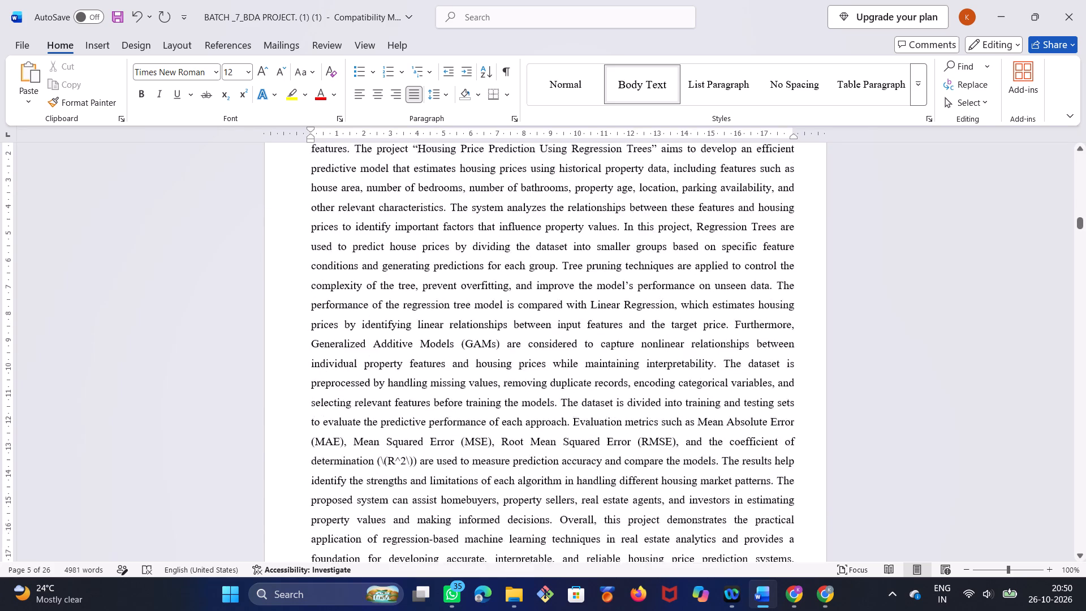
{"action": "scroll", "coordinate": [472, 488], "scroll_direction": "up", "scroll_amount": 1}
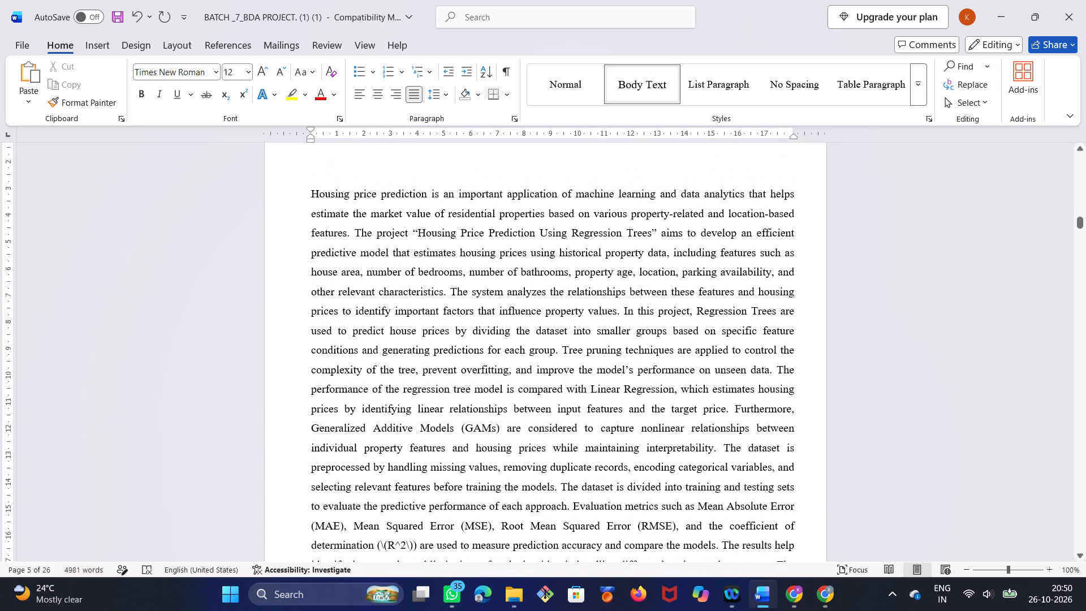
{"action": "scroll", "coordinate": [809, 328], "scroll_direction": "down", "scroll_amount": 1}
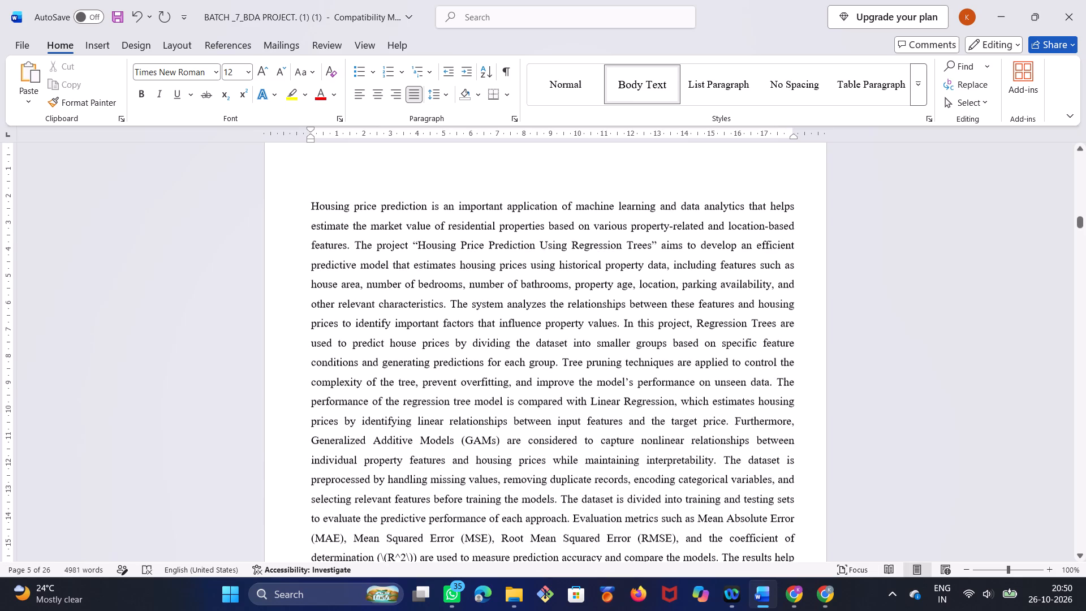
{"action": "scroll", "coordinate": [809, 328], "scroll_direction": "down", "scroll_amount": 6}
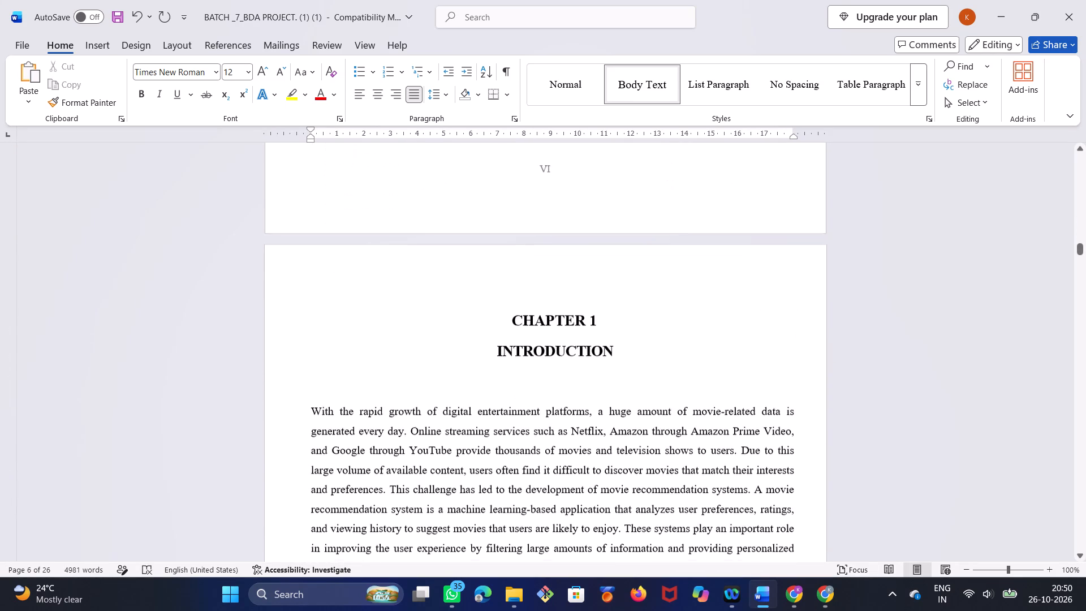
{"action": "scroll", "coordinate": [809, 328], "scroll_direction": "up", "scroll_amount": 5}
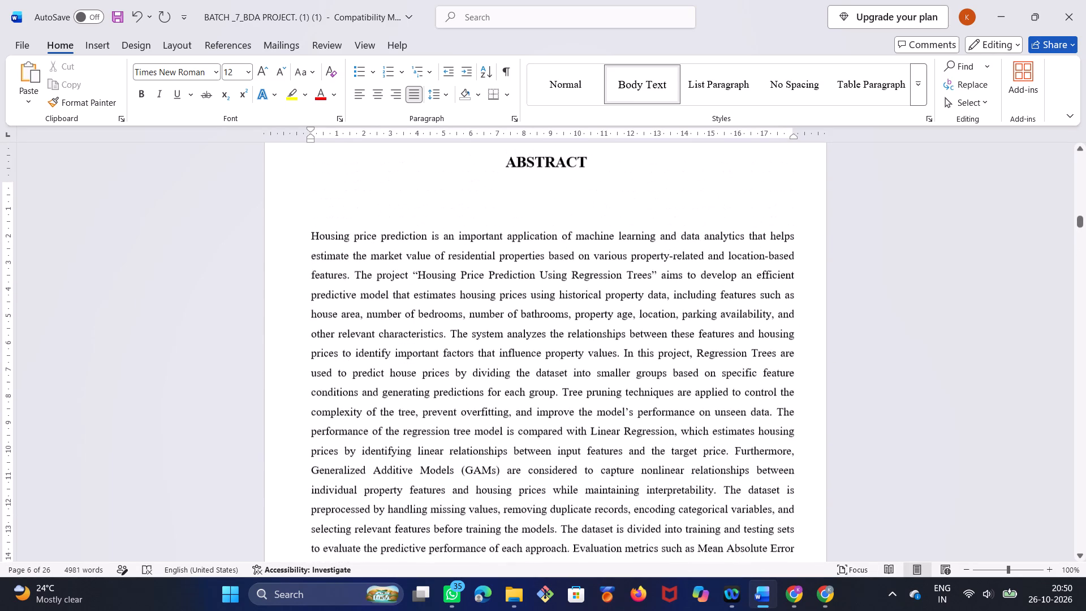
{"action": "scroll", "coordinate": [809, 328], "scroll_direction": "up", "scroll_amount": 1}
{"action": "scroll", "coordinate": [809, 328], "scroll_direction": "down", "scroll_amount": 3}
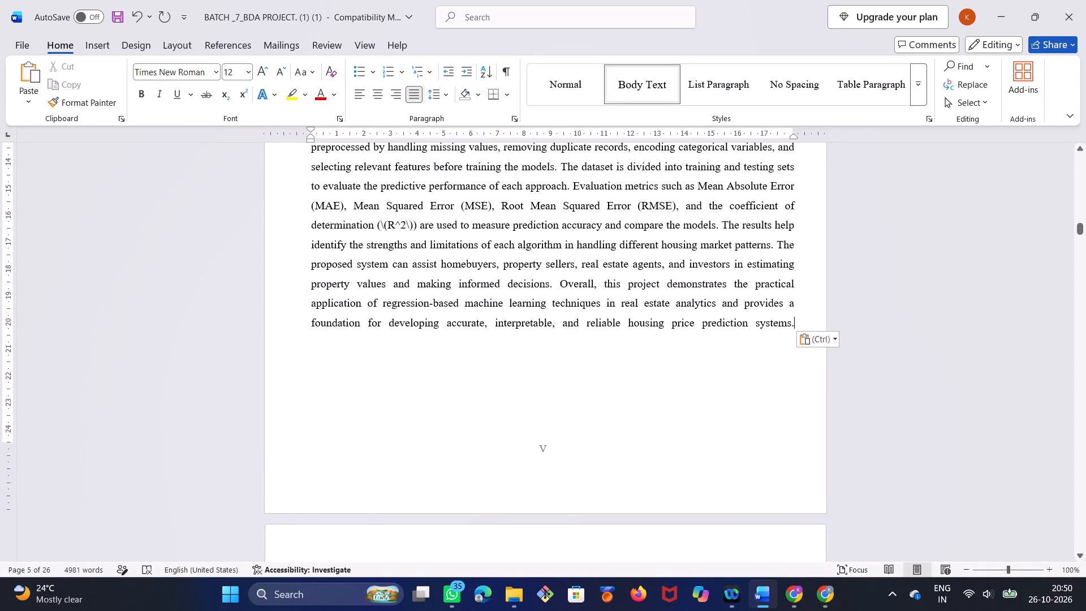
{"action": "scroll", "coordinate": [521, 241], "scroll_direction": "up", "scroll_amount": 3}
{"action": "scroll", "coordinate": [521, 241], "scroll_direction": "down", "scroll_amount": 1}
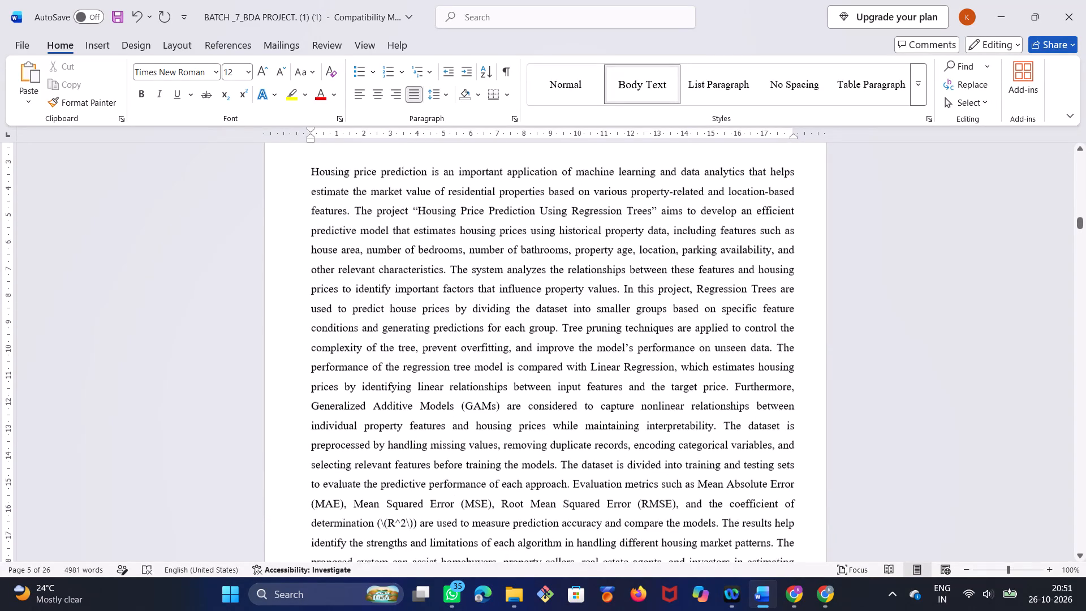
Remove one blank line between the ABSTRACT heading and the abstract paragraph.
{"action": "scroll", "coordinate": [507, 227], "scroll_direction": "up", "scroll_amount": 1}
{"action": "left_click", "coordinate": [474, 265]}
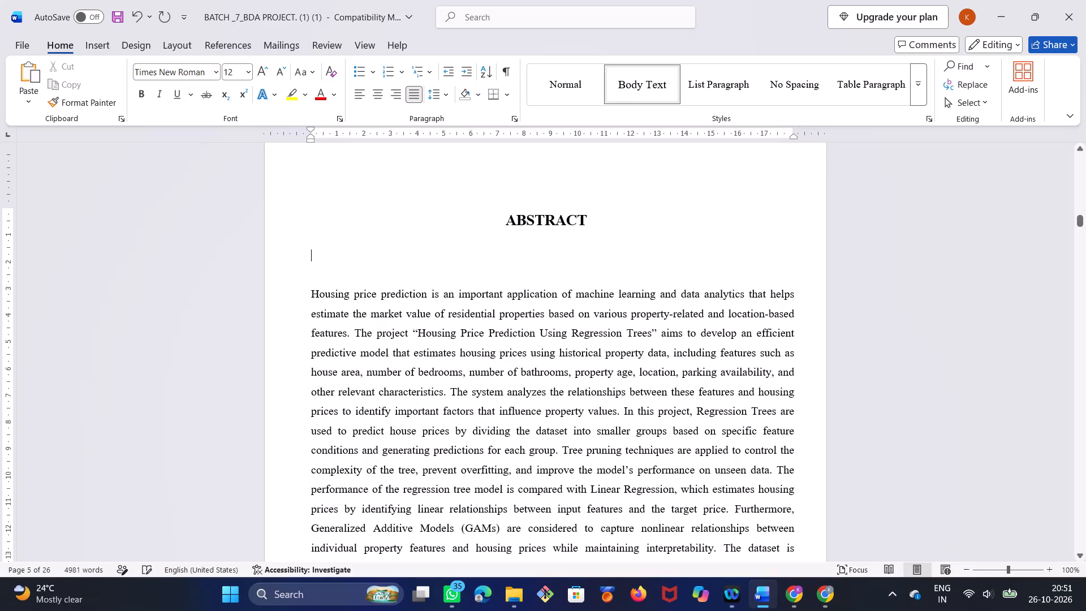
{"action": "key", "text": "BackSpace"}
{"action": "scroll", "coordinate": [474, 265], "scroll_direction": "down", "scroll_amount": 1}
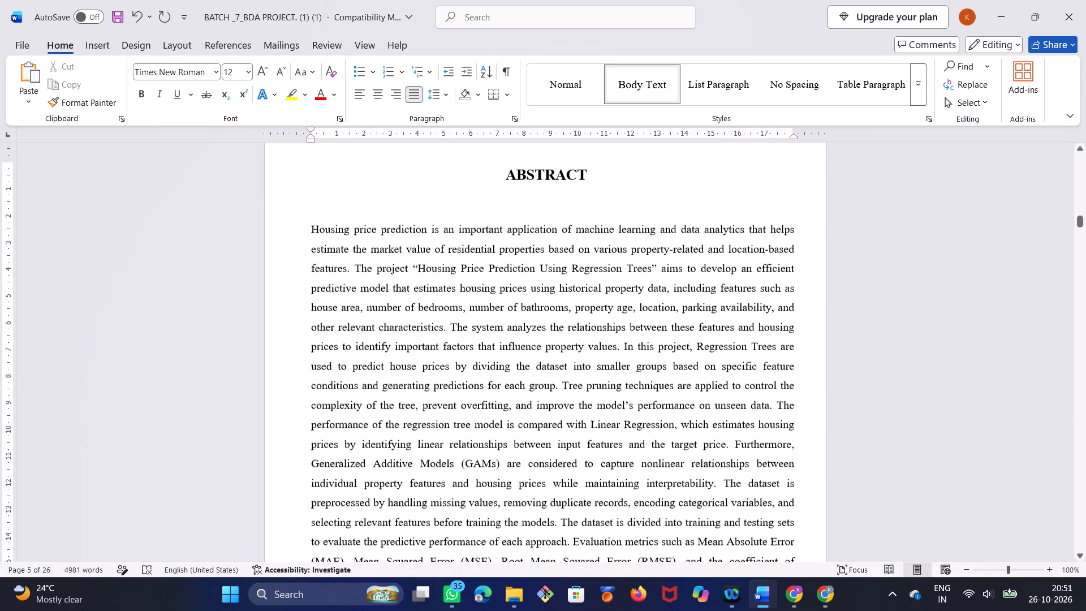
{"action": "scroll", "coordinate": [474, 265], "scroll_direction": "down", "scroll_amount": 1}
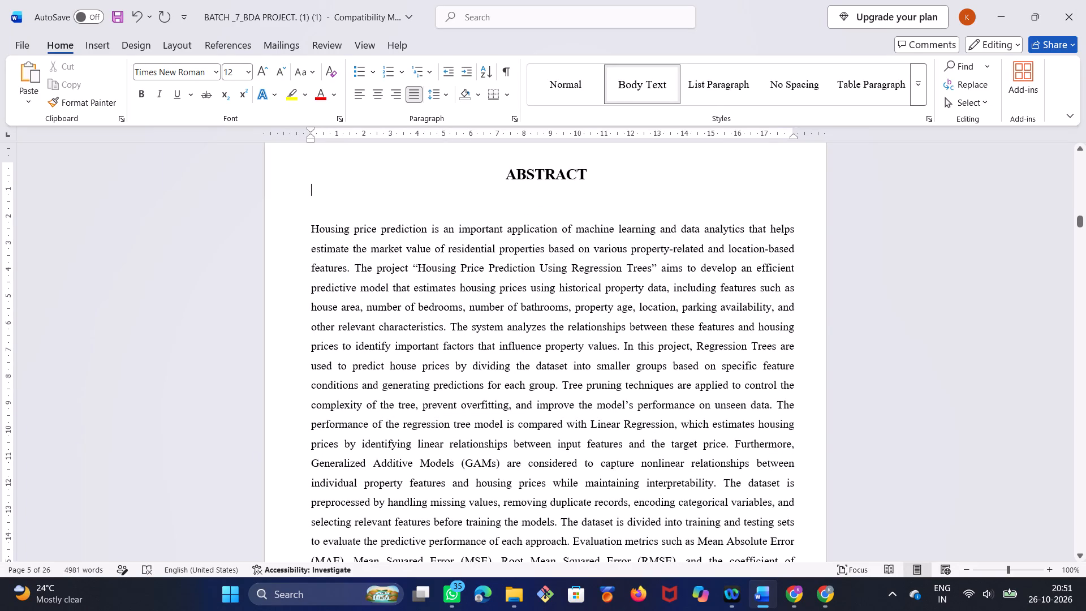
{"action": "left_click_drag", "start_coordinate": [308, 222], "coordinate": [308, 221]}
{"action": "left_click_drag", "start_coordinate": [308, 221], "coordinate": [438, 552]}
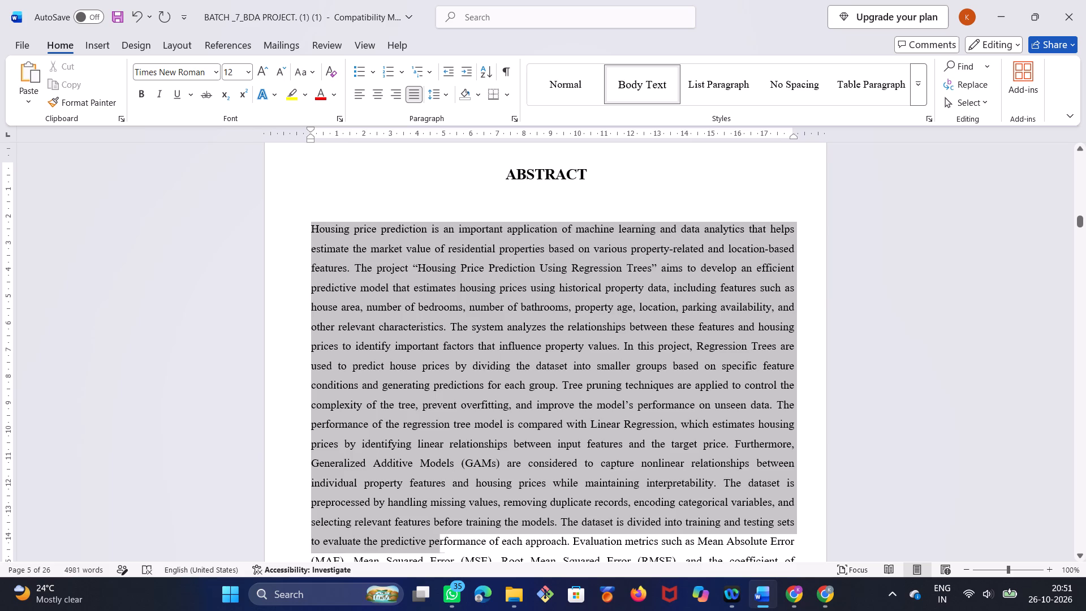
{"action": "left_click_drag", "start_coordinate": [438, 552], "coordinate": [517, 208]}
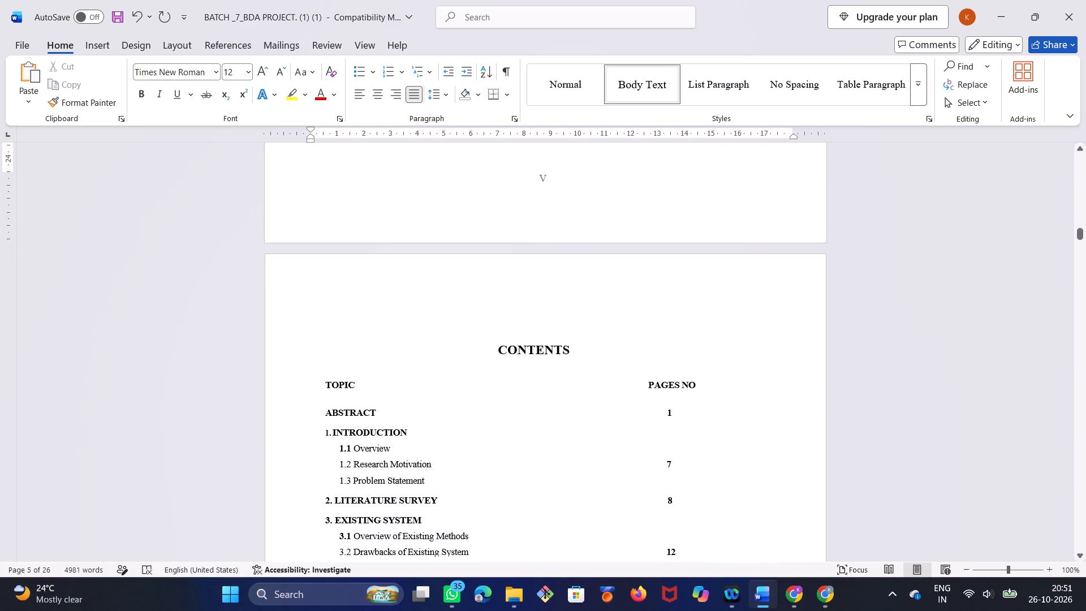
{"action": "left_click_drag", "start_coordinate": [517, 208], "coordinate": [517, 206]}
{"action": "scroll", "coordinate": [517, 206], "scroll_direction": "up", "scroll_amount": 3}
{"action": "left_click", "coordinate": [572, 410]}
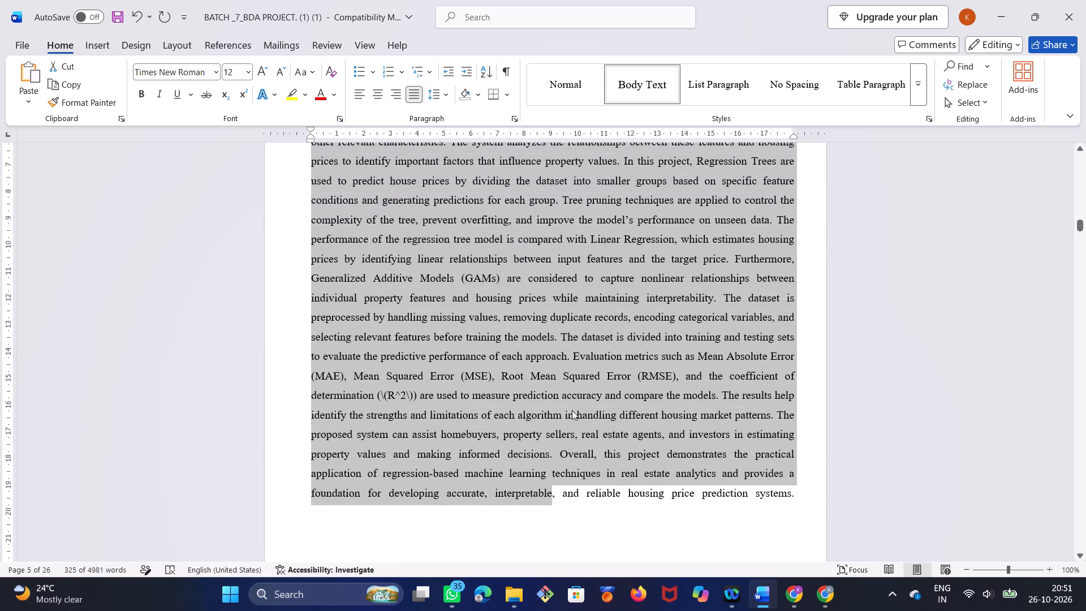
Select the whole abstract paragraph and set its line spacing to 1.5.
{"action": "scroll", "coordinate": [481, 406], "scroll_direction": "up", "scroll_amount": 1}
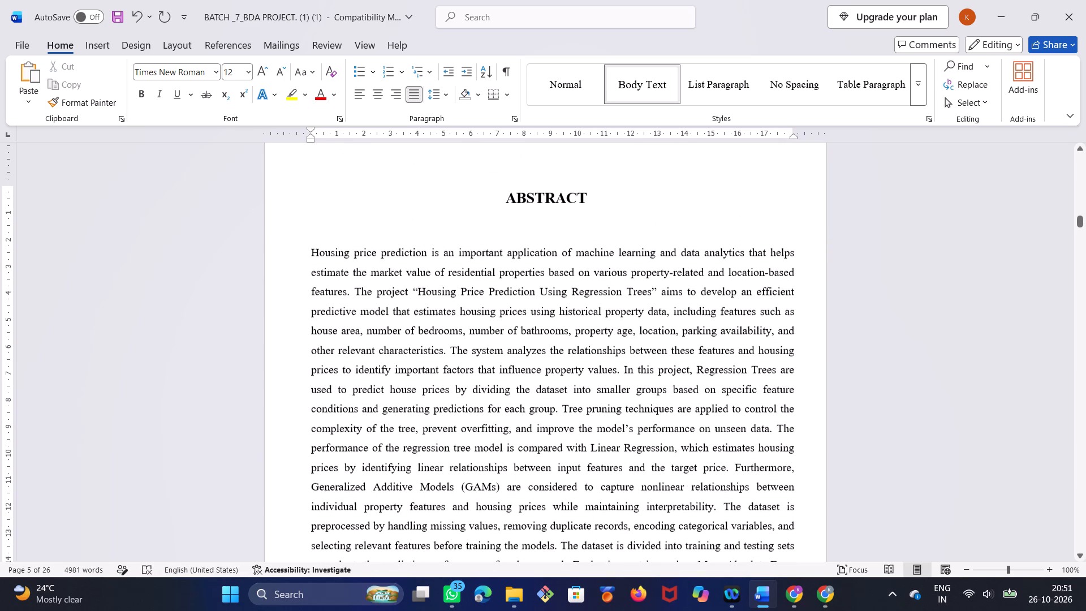
{"action": "left_click_drag", "start_coordinate": [311, 256], "coordinate": [383, 510]}
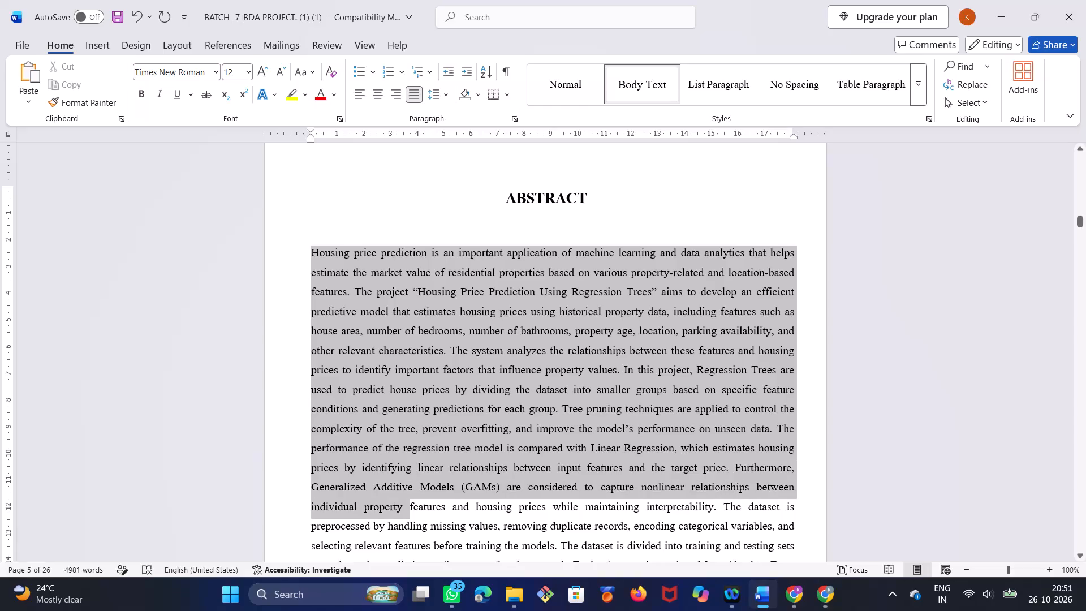
{"action": "left_click_drag", "start_coordinate": [383, 510], "coordinate": [393, 567]}
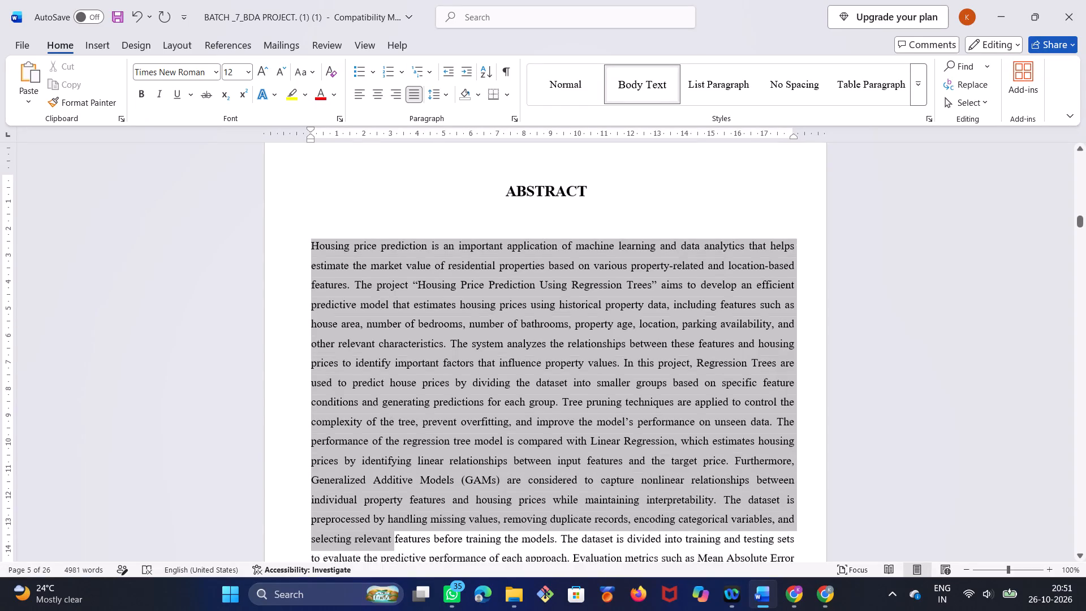
{"action": "left_click_drag", "start_coordinate": [393, 567], "coordinate": [802, 351]}
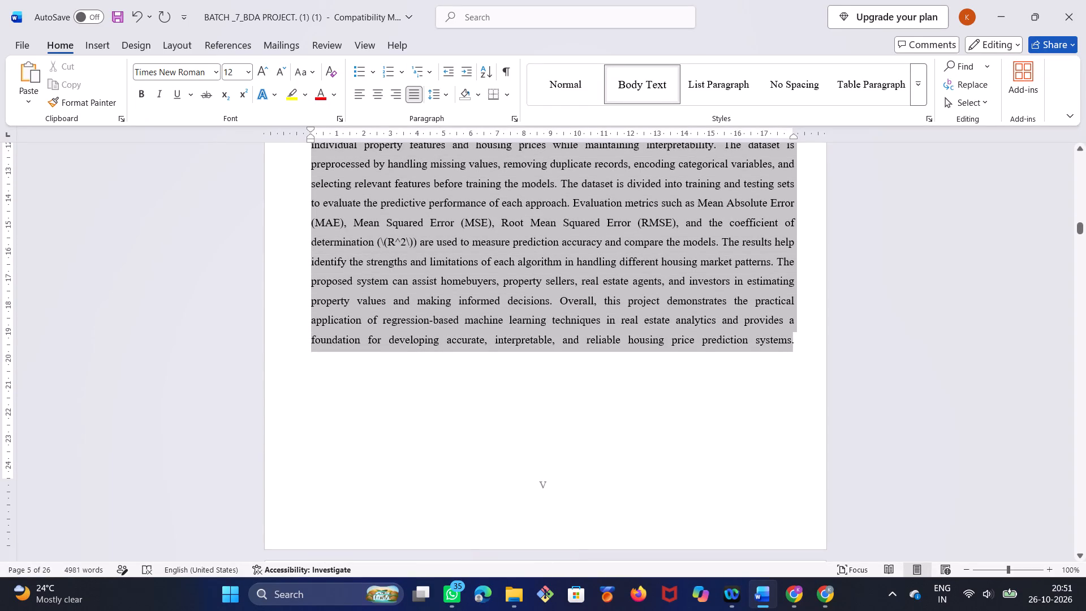
{"action": "left_click_drag", "start_coordinate": [802, 351], "coordinate": [809, 349]}
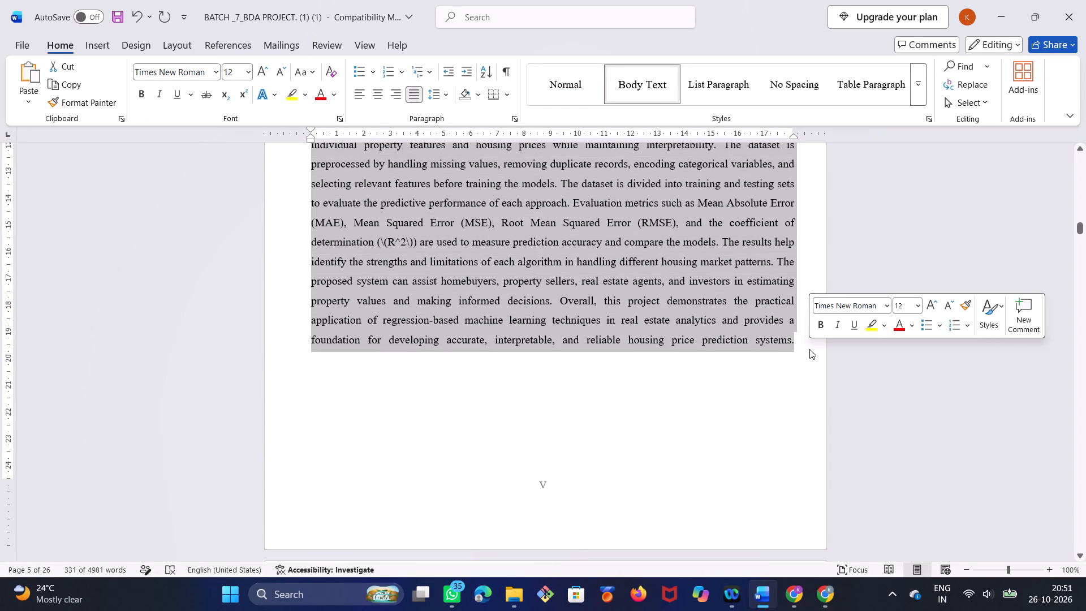
{"action": "left_click", "coordinate": [443, 97]}
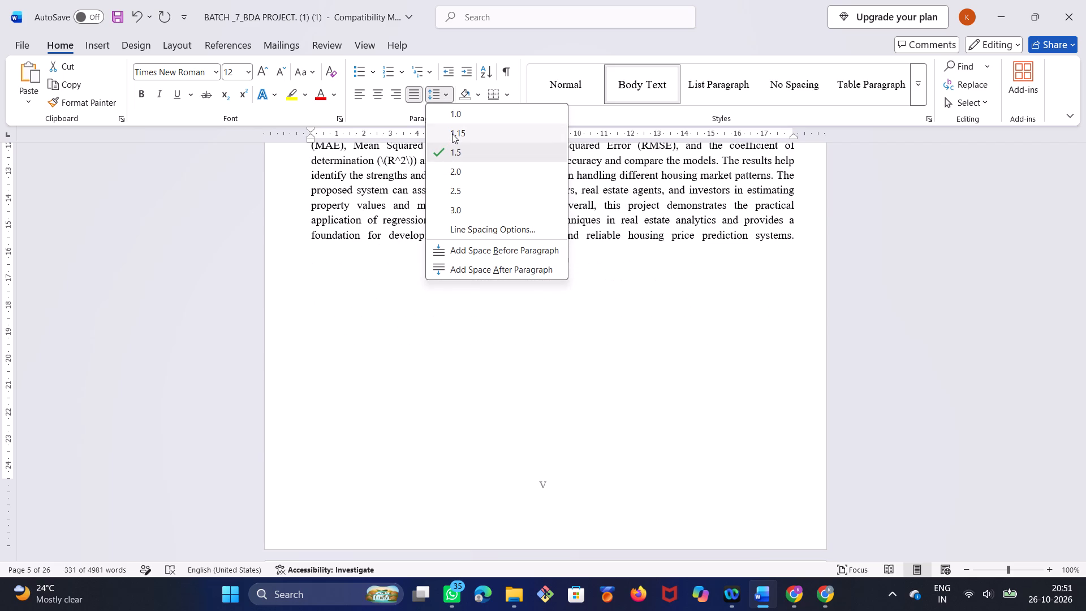
{"action": "left_click", "coordinate": [447, 154]}
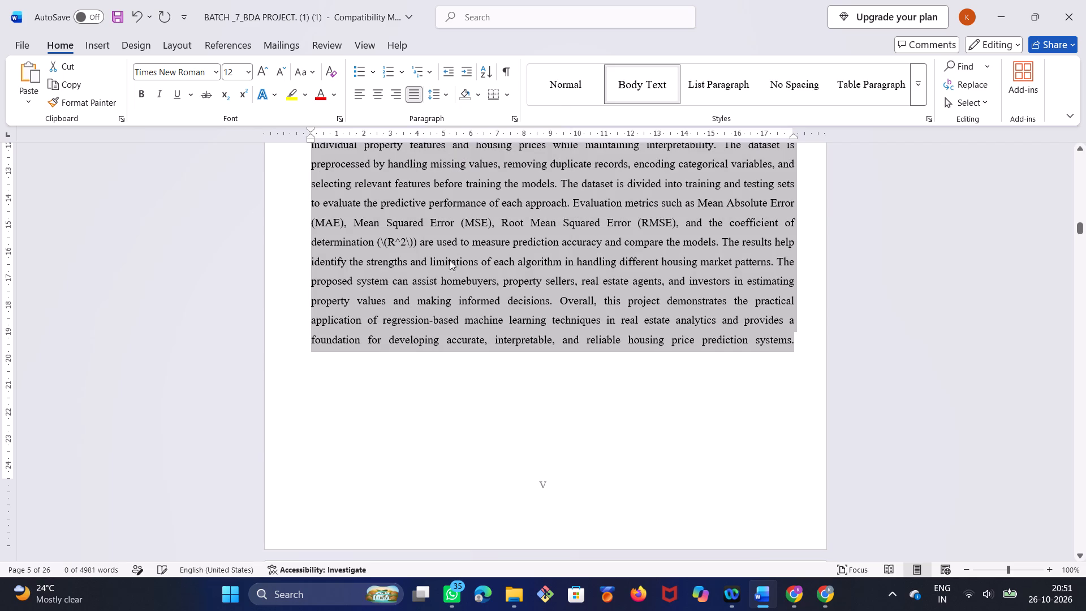
{"action": "left_click", "coordinate": [449, 365]}
Check how the abstract fits on its page and how it leads into the contents page.
{"action": "scroll", "coordinate": [449, 365], "scroll_direction": "up", "scroll_amount": 2}
{"action": "scroll", "coordinate": [449, 365], "scroll_direction": "down", "scroll_amount": 1}
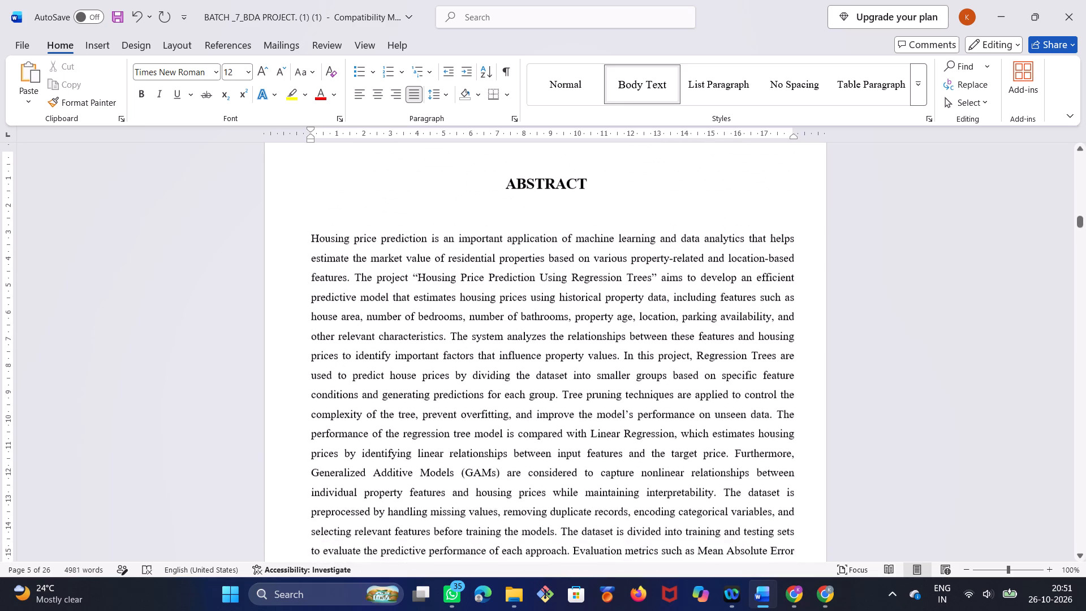
{"action": "scroll", "coordinate": [449, 365], "scroll_direction": "down", "scroll_amount": 3}
{"action": "scroll", "coordinate": [449, 365], "scroll_direction": "up", "scroll_amount": 1}
{"action": "scroll", "coordinate": [449, 365], "scroll_direction": "down", "scroll_amount": 20}
{"action": "scroll", "coordinate": [449, 365], "scroll_direction": "down", "scroll_amount": 7}
{"action": "scroll", "coordinate": [449, 365], "scroll_direction": "up", "scroll_amount": 1}
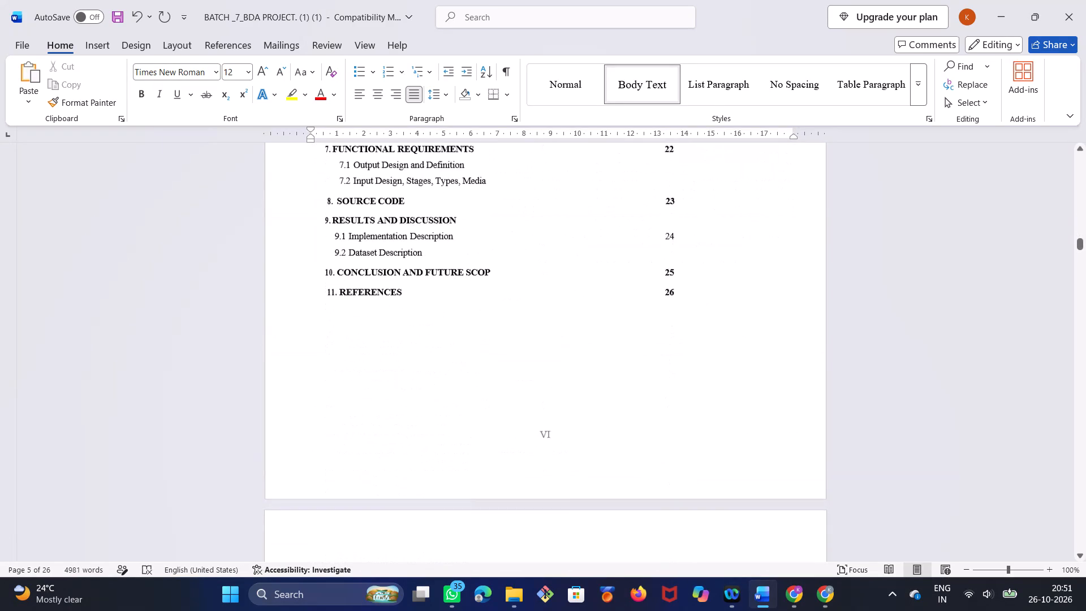
{"action": "scroll", "coordinate": [449, 365], "scroll_direction": "up", "scroll_amount": 4}
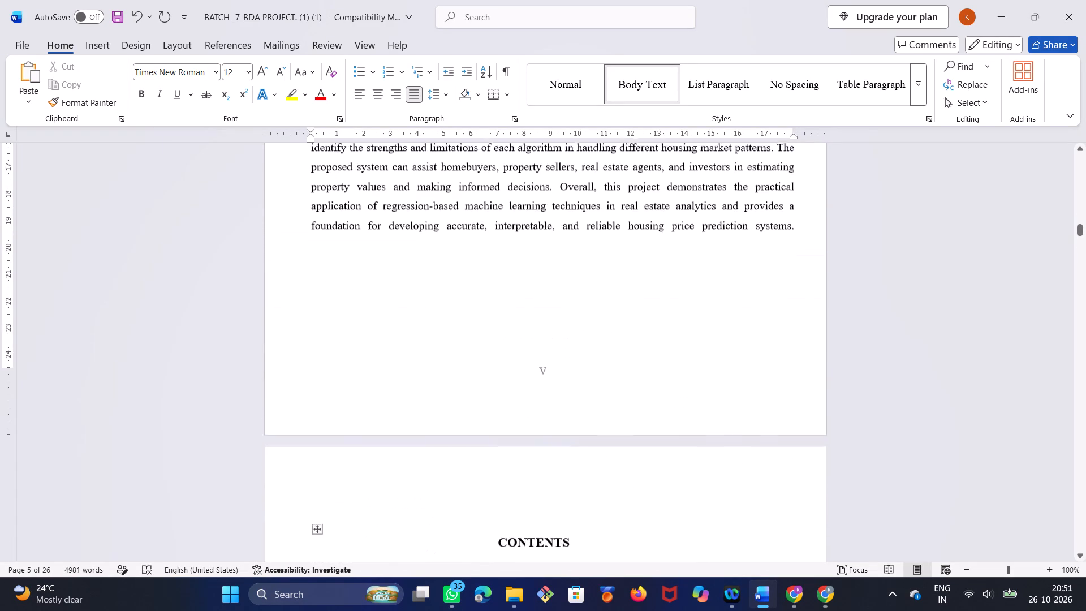
{"action": "scroll", "coordinate": [449, 365], "scroll_direction": "up", "scroll_amount": 3}
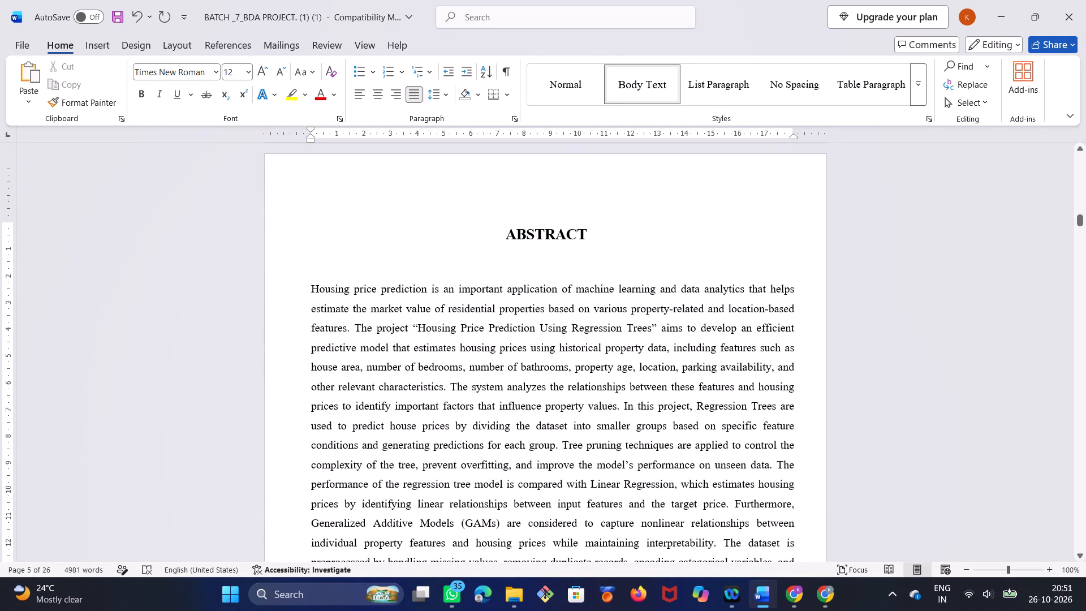
{"action": "scroll", "coordinate": [449, 365], "scroll_direction": "down", "scroll_amount": 2}
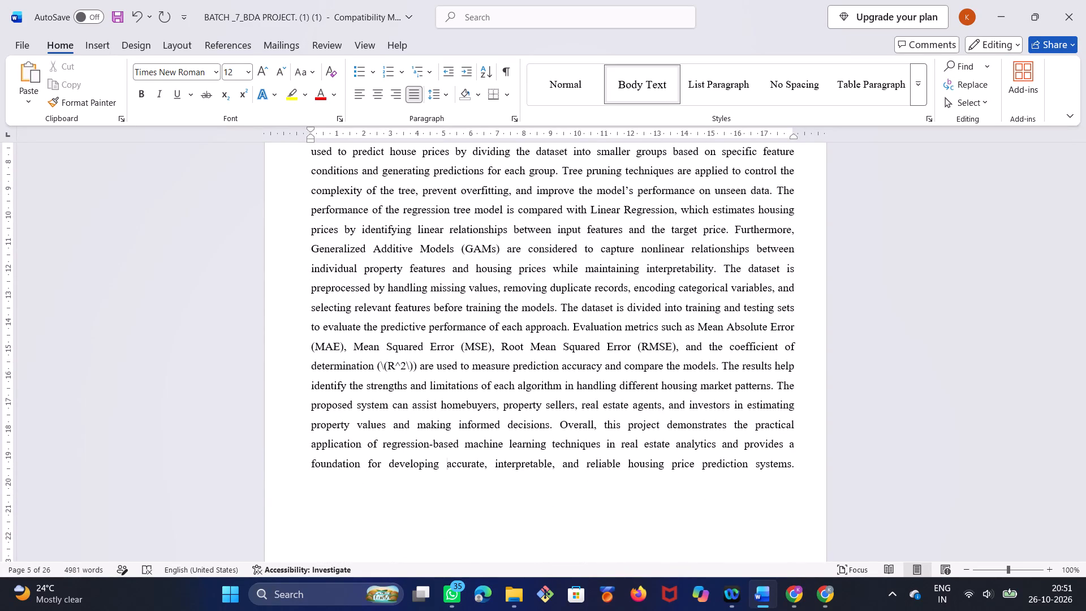
Review the contents page, the Chapter 1 introduction and the start of the Chapter 2 literature survey for remaining old movie-project text.
{"action": "scroll", "coordinate": [449, 365], "scroll_direction": "down", "scroll_amount": 5}
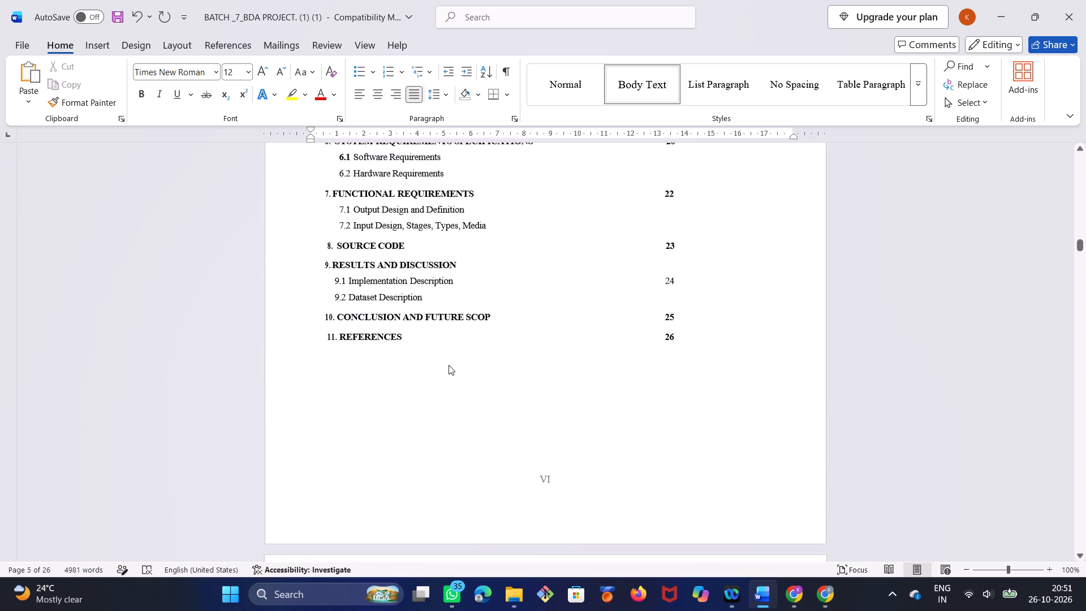
{"action": "scroll", "coordinate": [449, 365], "scroll_direction": "up", "scroll_amount": 2}
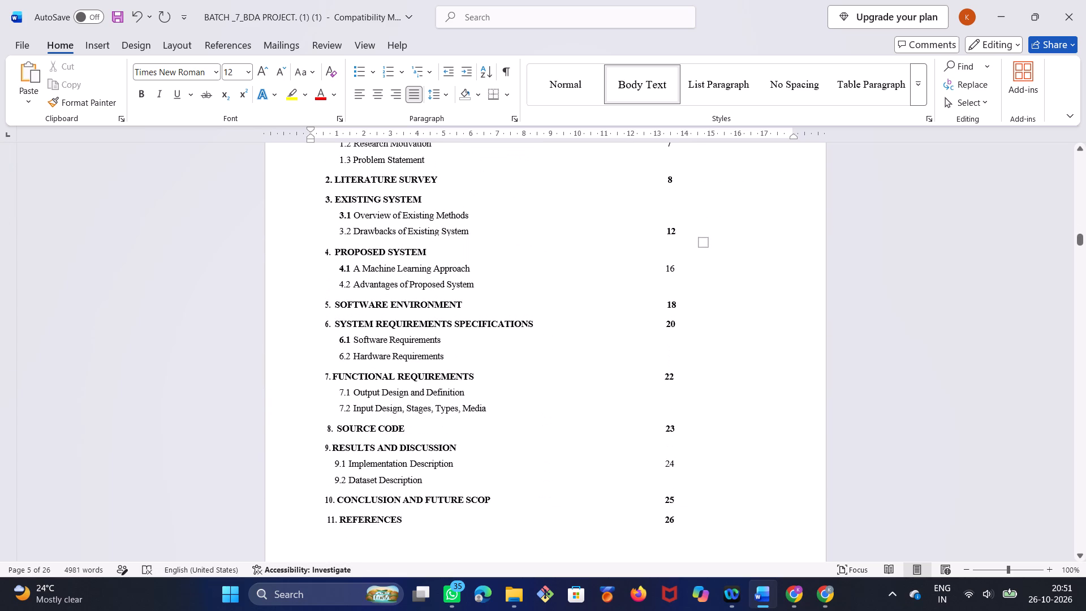
{"action": "scroll", "coordinate": [449, 365], "scroll_direction": "up", "scroll_amount": 1}
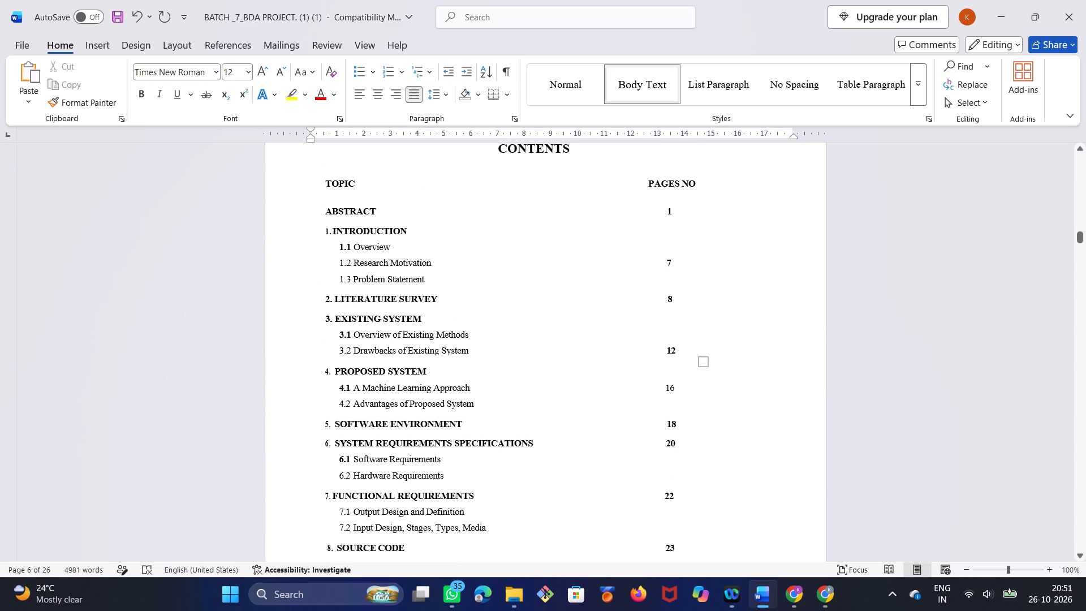
{"action": "scroll", "coordinate": [449, 365], "scroll_direction": "down", "scroll_amount": 1}
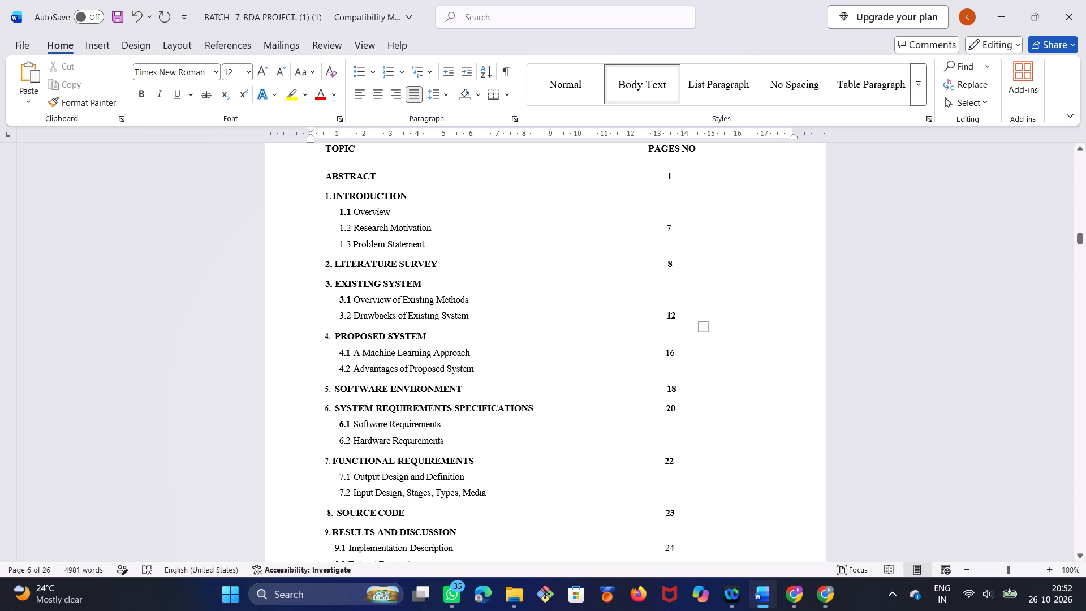
{"action": "scroll", "coordinate": [449, 365], "scroll_direction": "down", "scroll_amount": 2}
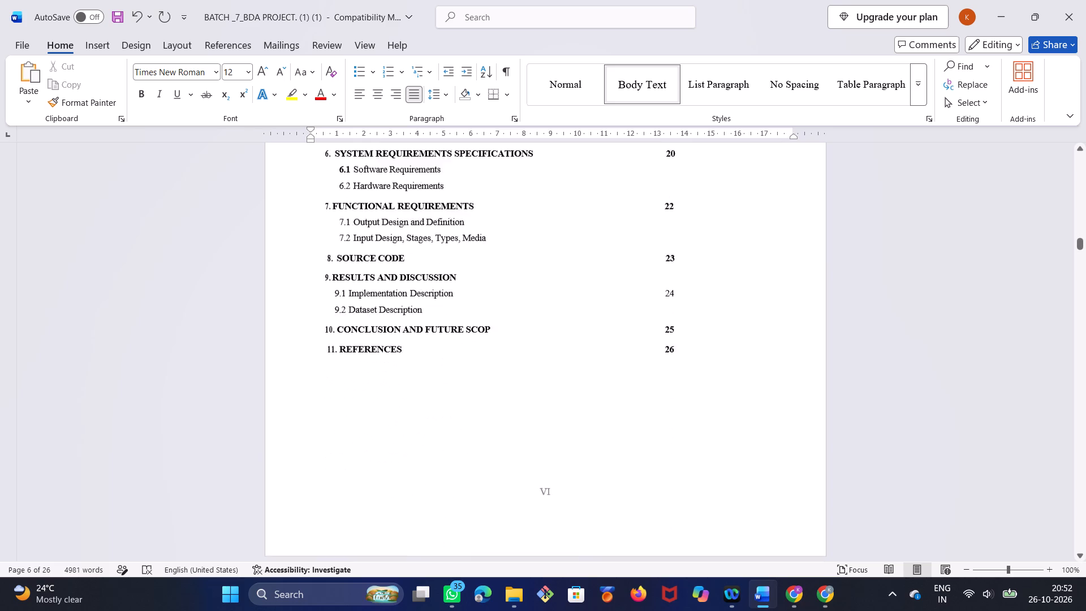
{"action": "scroll", "coordinate": [449, 365], "scroll_direction": "down", "scroll_amount": 1}
{"action": "scroll", "coordinate": [449, 365], "scroll_direction": "up", "scroll_amount": 1}
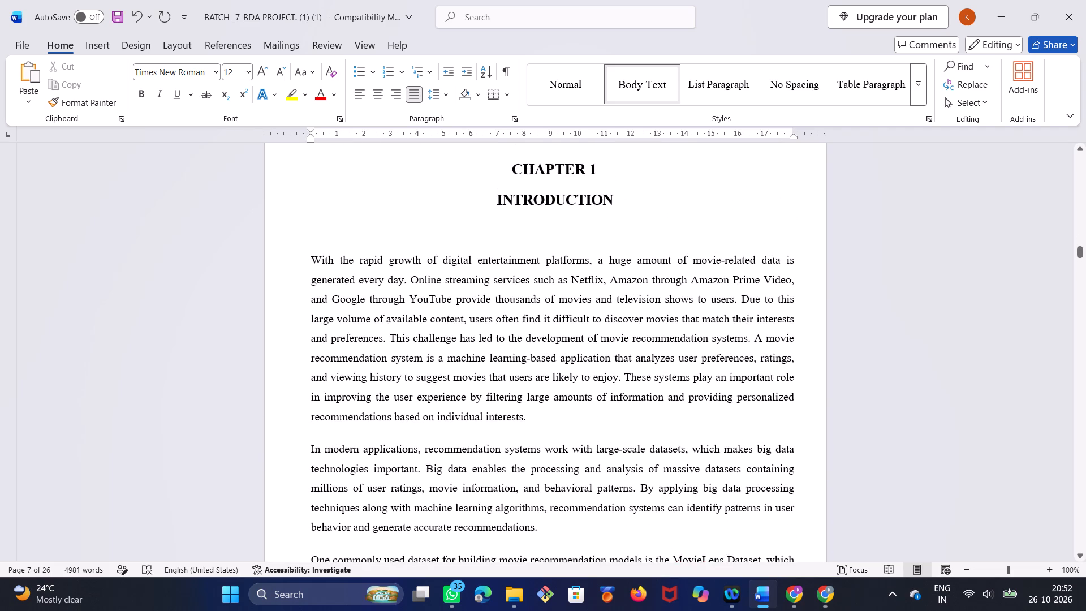
{"action": "scroll", "coordinate": [449, 365], "scroll_direction": "up", "scroll_amount": 1}
{"action": "scroll", "coordinate": [449, 365], "scroll_direction": "down", "scroll_amount": 5}
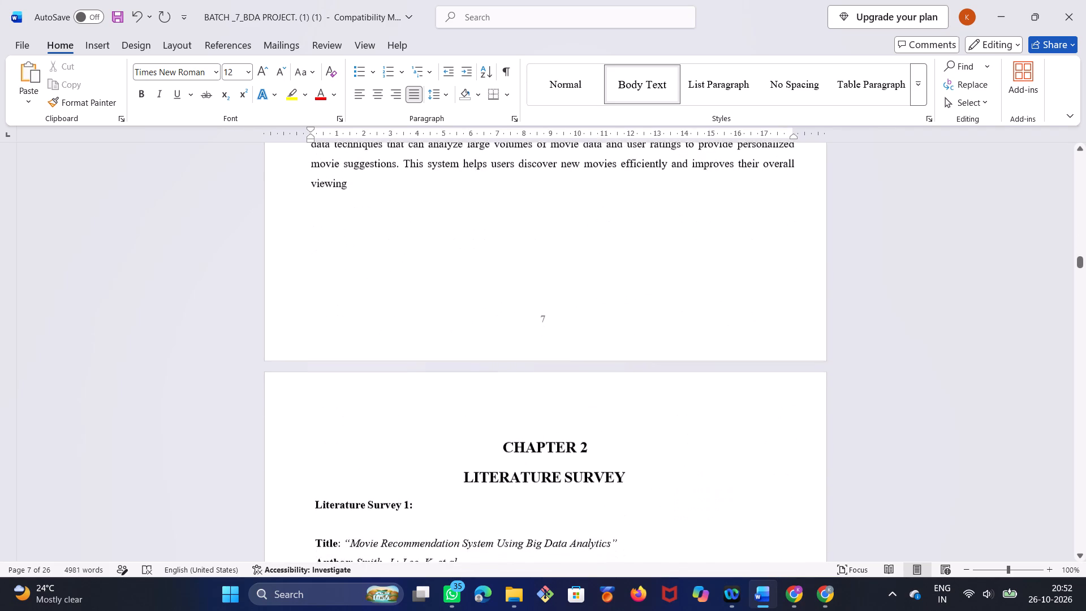
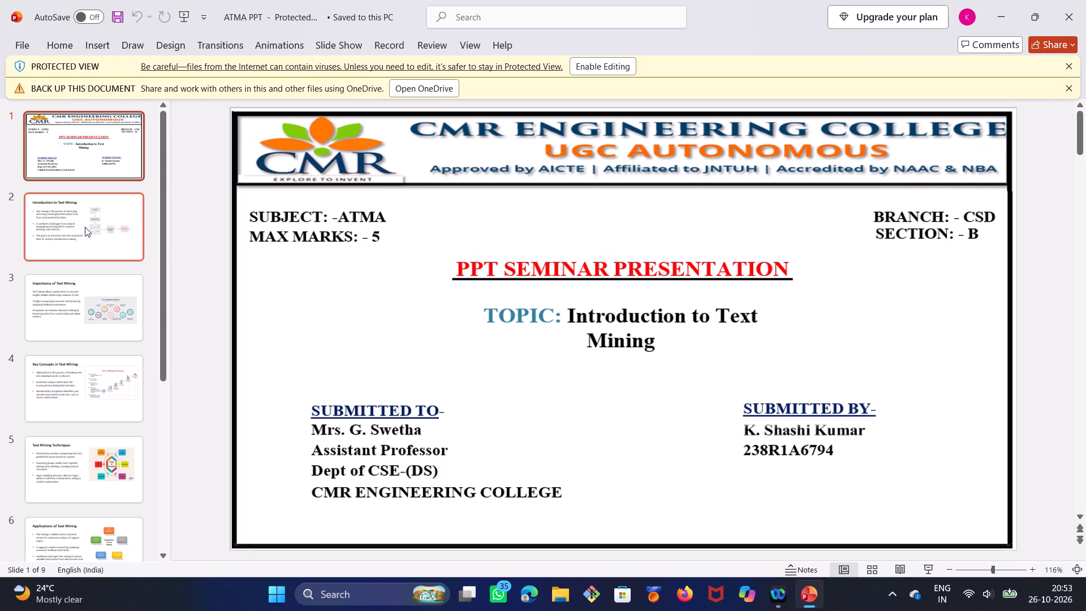
Enable editing of the ATMA PPT and add bullets to the three body paragraphs on the Importance of Text Mining slide.
{"action": "left_click", "coordinate": [74, 231]}
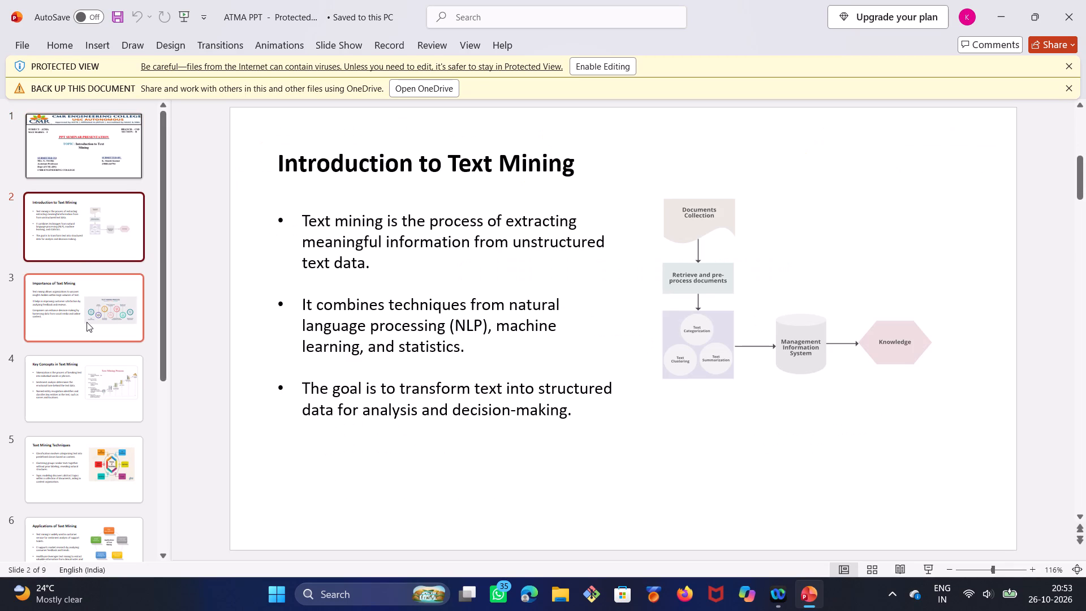
{"action": "left_click", "coordinate": [87, 322]}
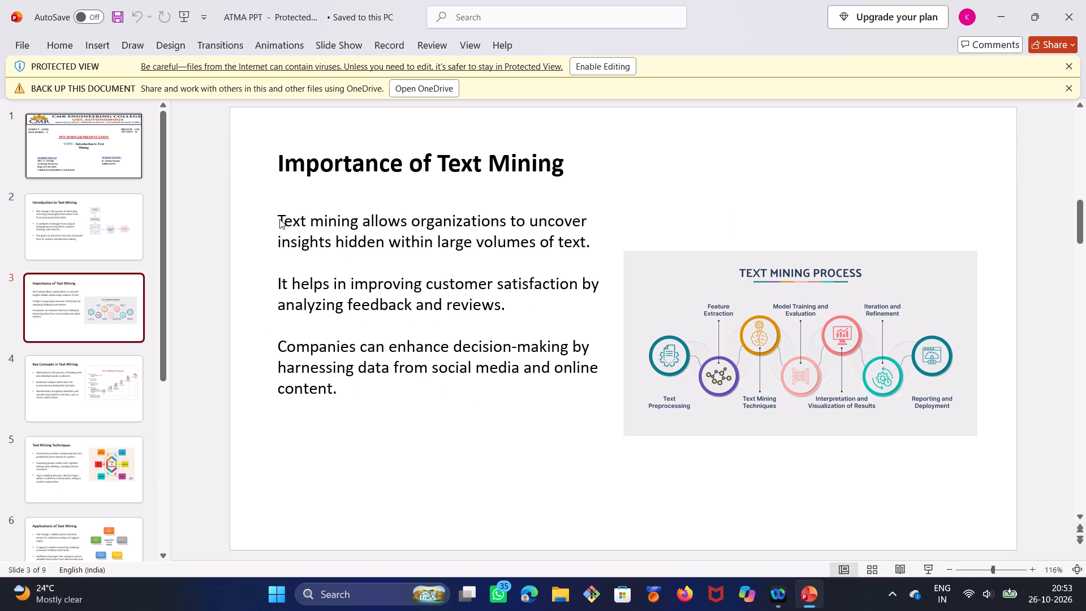
{"action": "left_click_drag", "start_coordinate": [276, 217], "coordinate": [416, 362]}
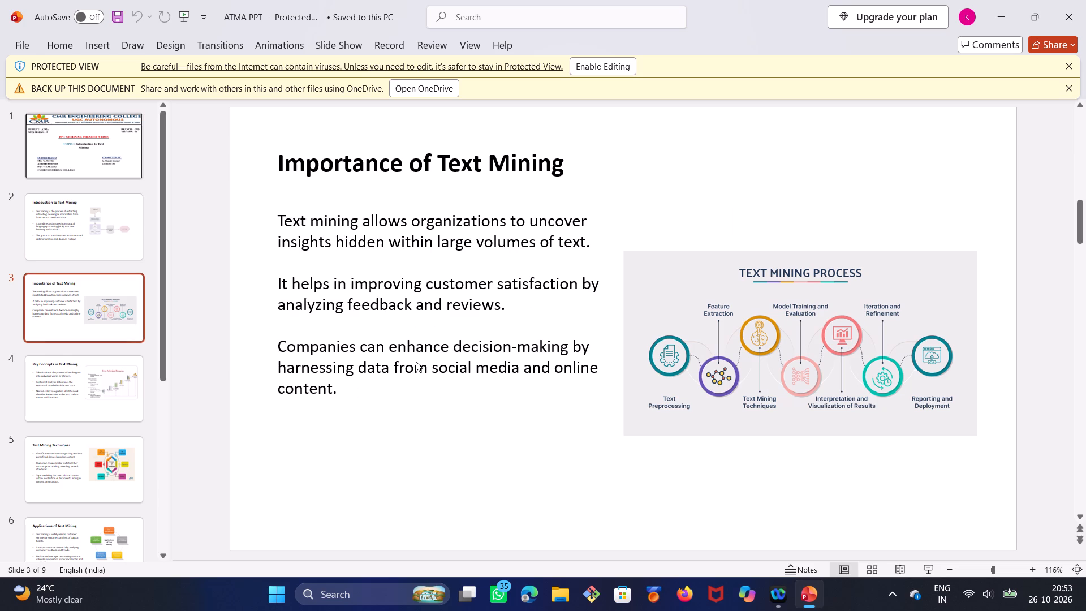
{"action": "left_click", "coordinate": [603, 68]}
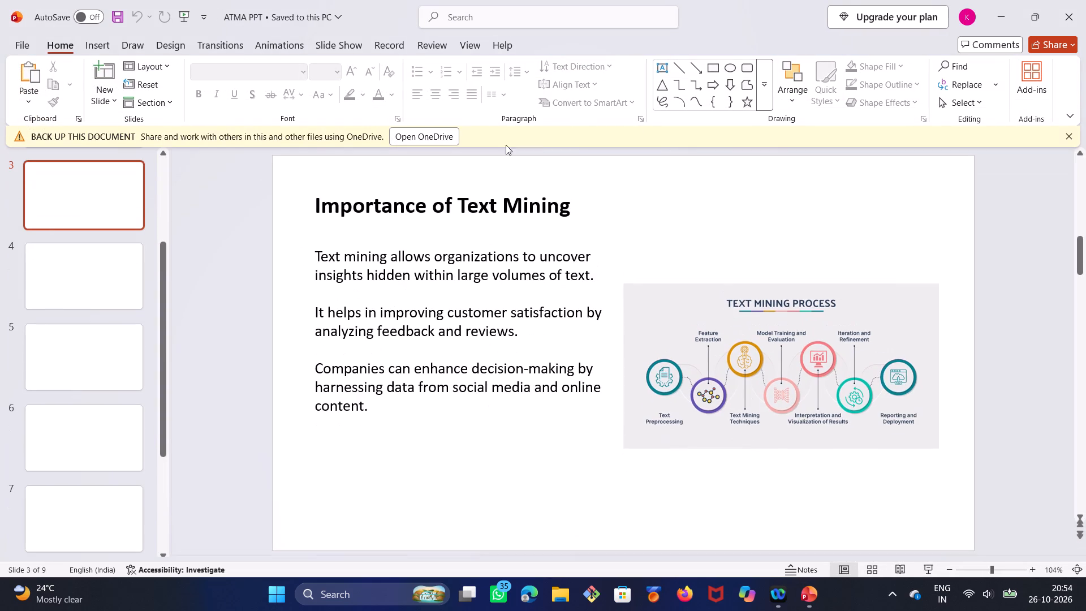
{"action": "left_click_drag", "start_coordinate": [317, 259], "coordinate": [385, 376]}
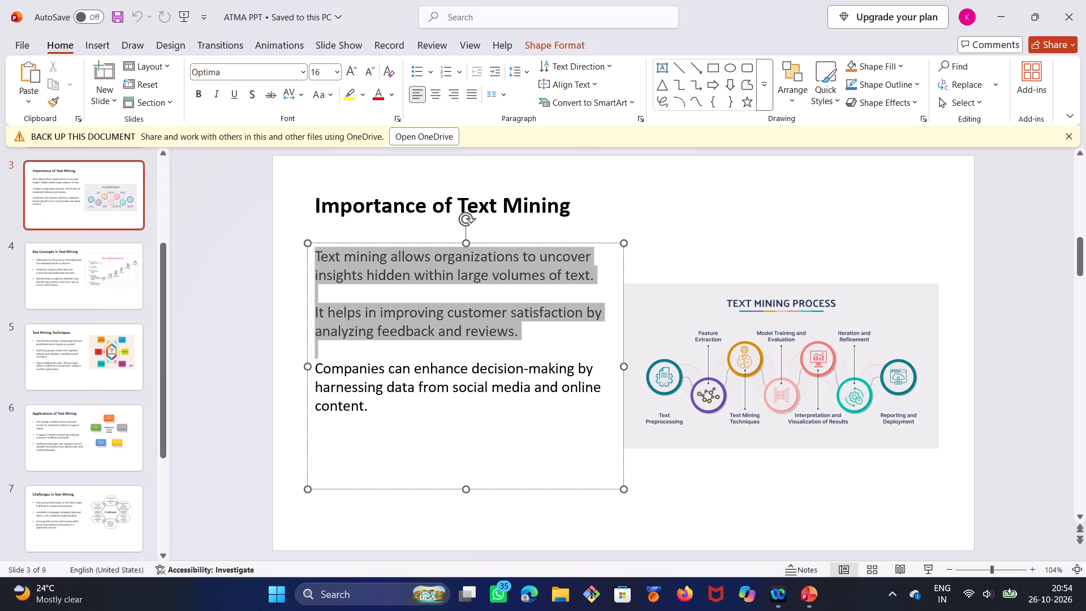
{"action": "left_click_drag", "start_coordinate": [385, 376], "coordinate": [397, 417]}
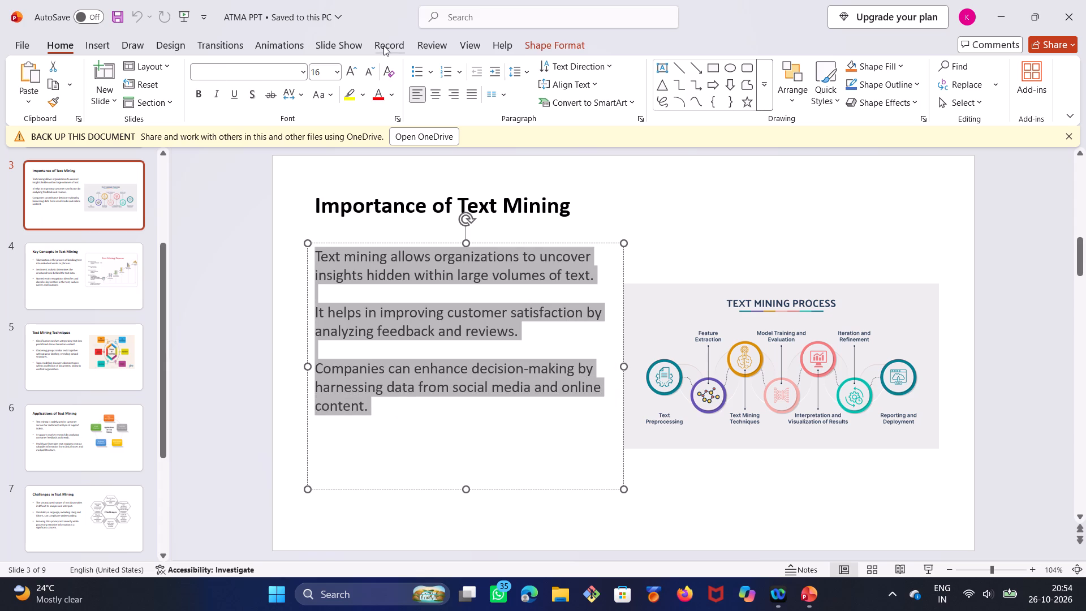
{"action": "left_click", "coordinate": [417, 66]}
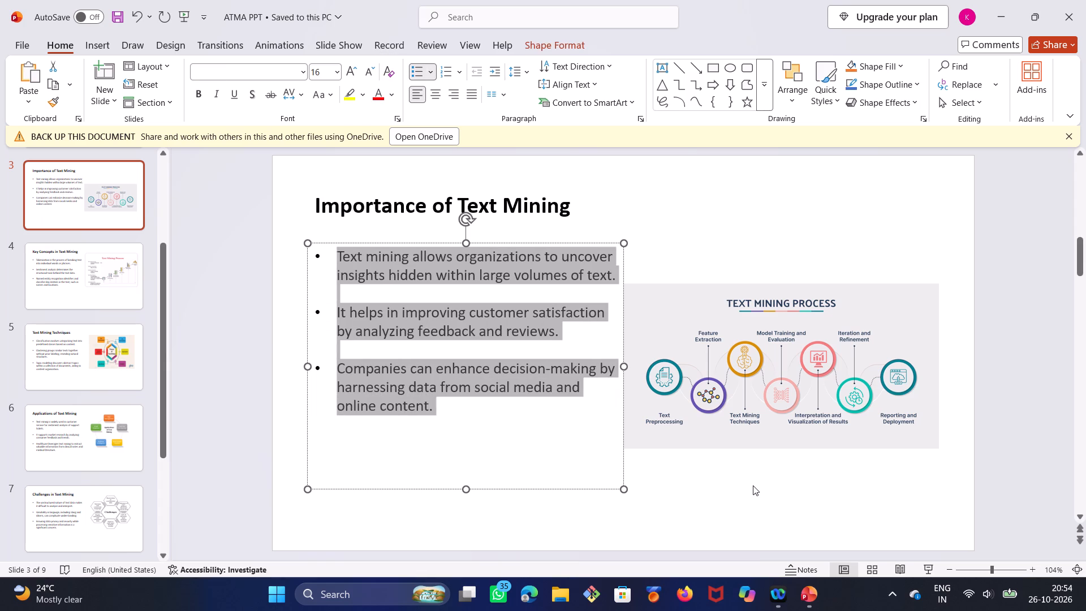
{"action": "left_click", "coordinate": [753, 485]}
Save the ATMA presentation.
{"action": "key", "text": "ctrl+s"}
{"action": "key", "text": "ctrl+s"}
{"action": "key", "text": "ctrl+s"}
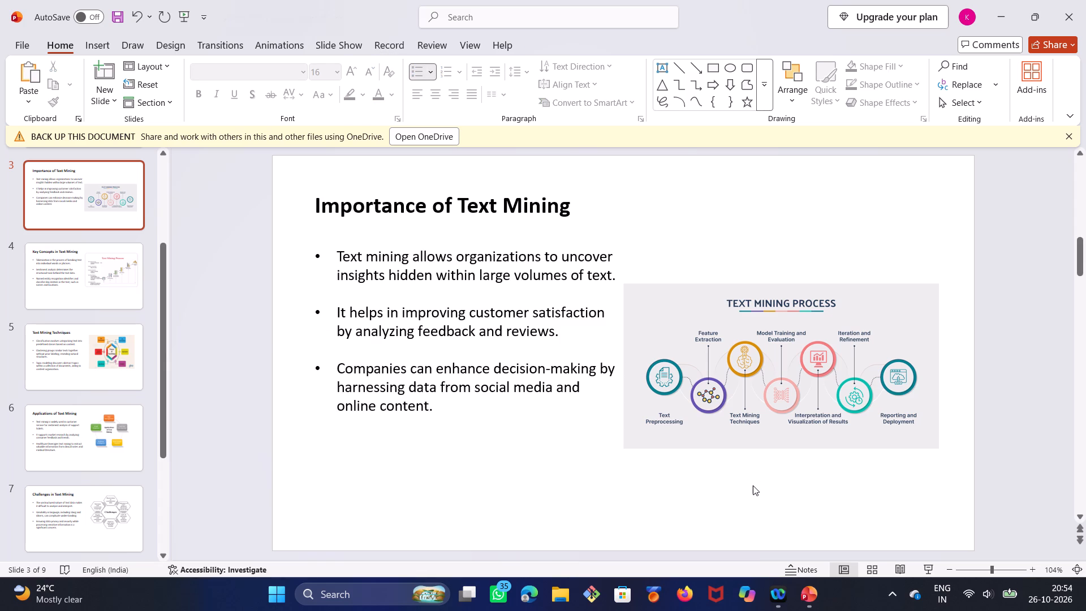
{"action": "key", "text": "ctrl+s"}
{"action": "key", "text": "ctrl+s"}
{"action": "key", "text": "s"}
{"action": "key", "text": "ctrl+s"}
{"action": "key", "text": "ctrl+s"}
Review the Tools and Technologies, Conclusion, Challenges, Applications and Introduction slides for consistent content and layout, and close the ATMA presentation.
{"action": "left_click", "coordinate": [102, 457]}
{"action": "scroll", "coordinate": [102, 457], "scroll_direction": "down", "scroll_amount": 4}
{"action": "left_click", "coordinate": [102, 457]}
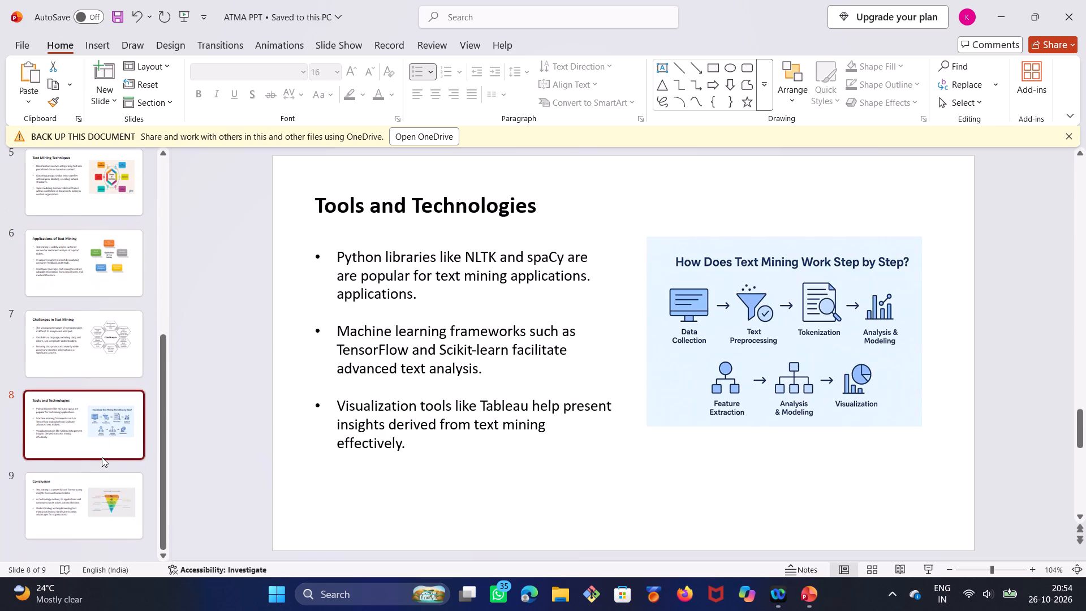
{"action": "scroll", "coordinate": [102, 457], "scroll_direction": "down", "scroll_amount": 4}
{"action": "left_click", "coordinate": [98, 494]}
{"action": "scroll", "coordinate": [98, 494], "scroll_direction": "down", "scroll_amount": 5}
{"action": "left_click", "coordinate": [104, 426]}
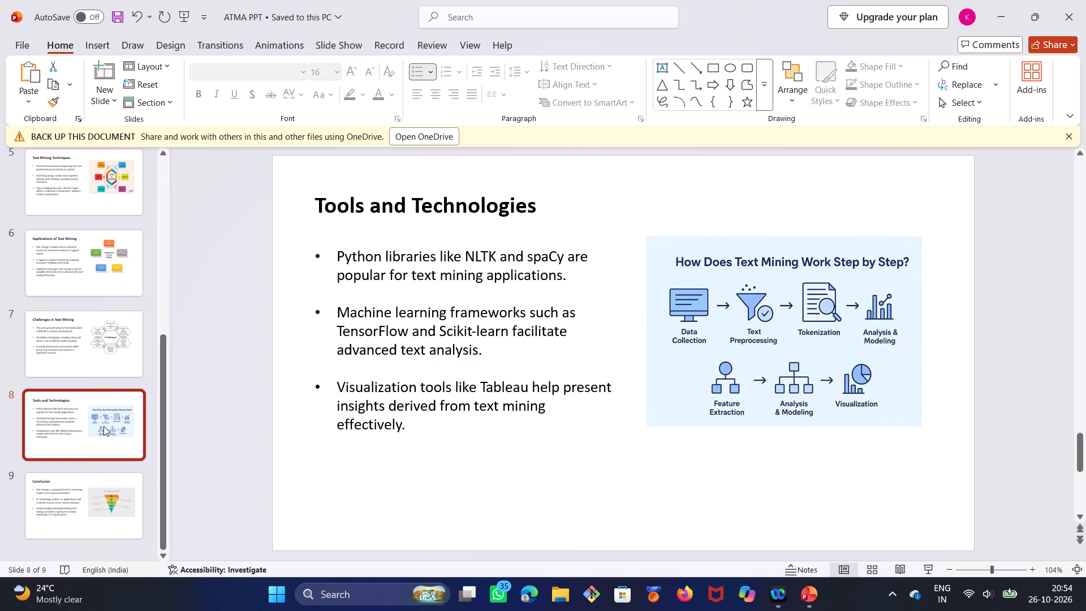
{"action": "left_click", "coordinate": [81, 343]}
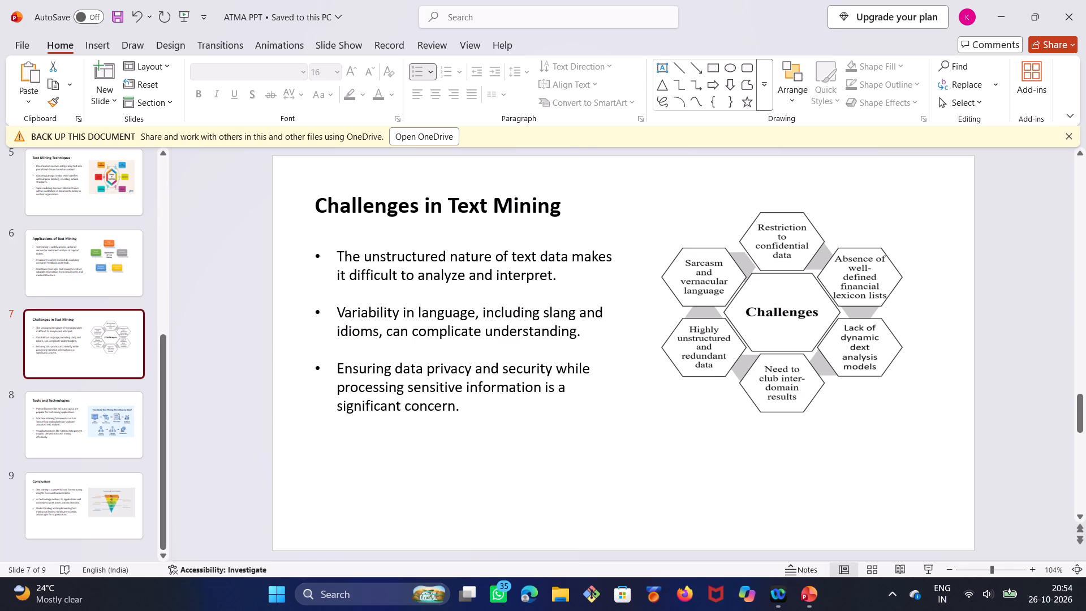
{"action": "left_click", "coordinate": [117, 511]}
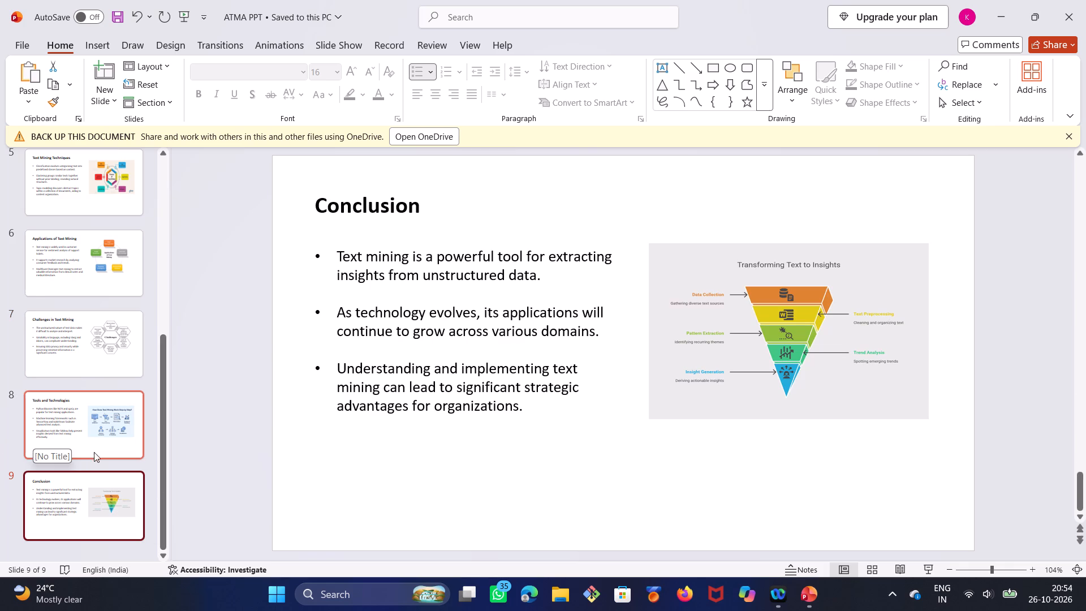
{"action": "left_click", "coordinate": [73, 448]}
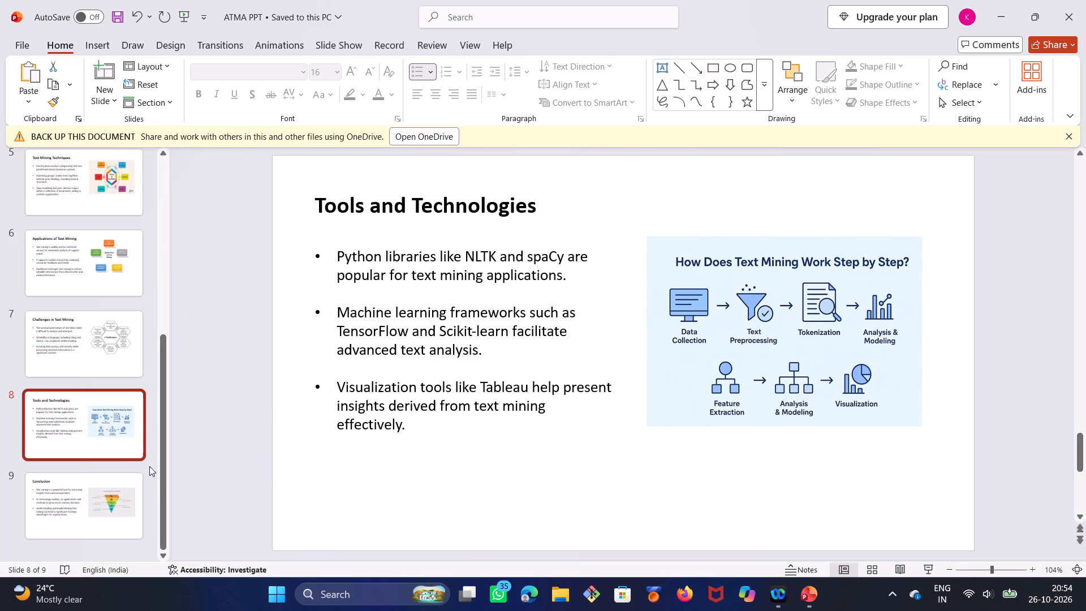
{"action": "left_click", "coordinate": [101, 501]}
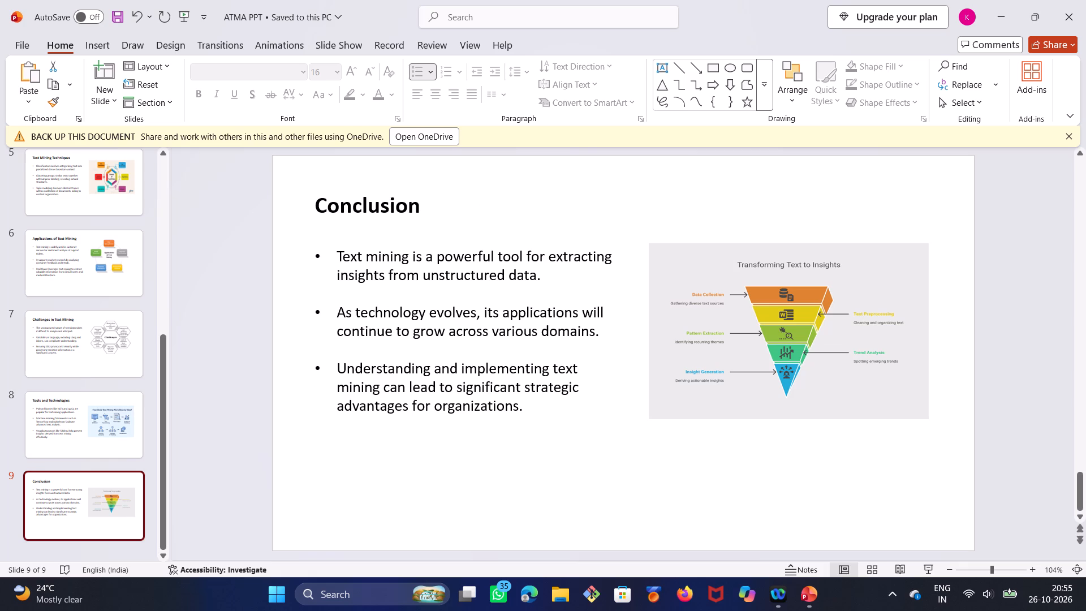
{"action": "left_click", "coordinate": [105, 434]}
{"action": "left_click", "coordinate": [83, 323]}
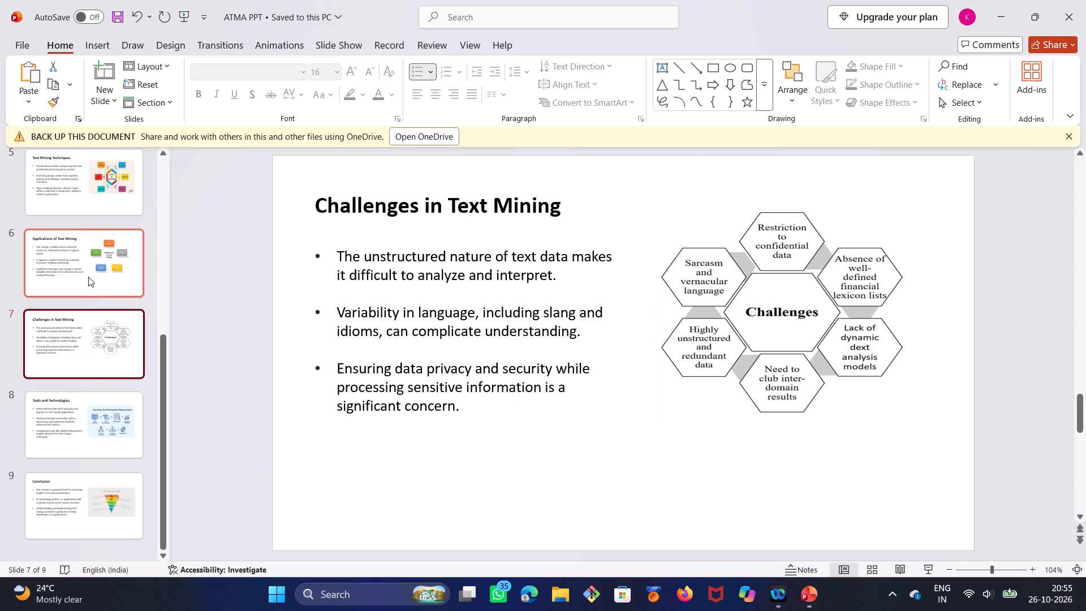
{"action": "left_click", "coordinate": [88, 277]}
{"action": "scroll", "coordinate": [88, 277], "scroll_direction": "up", "scroll_amount": 2}
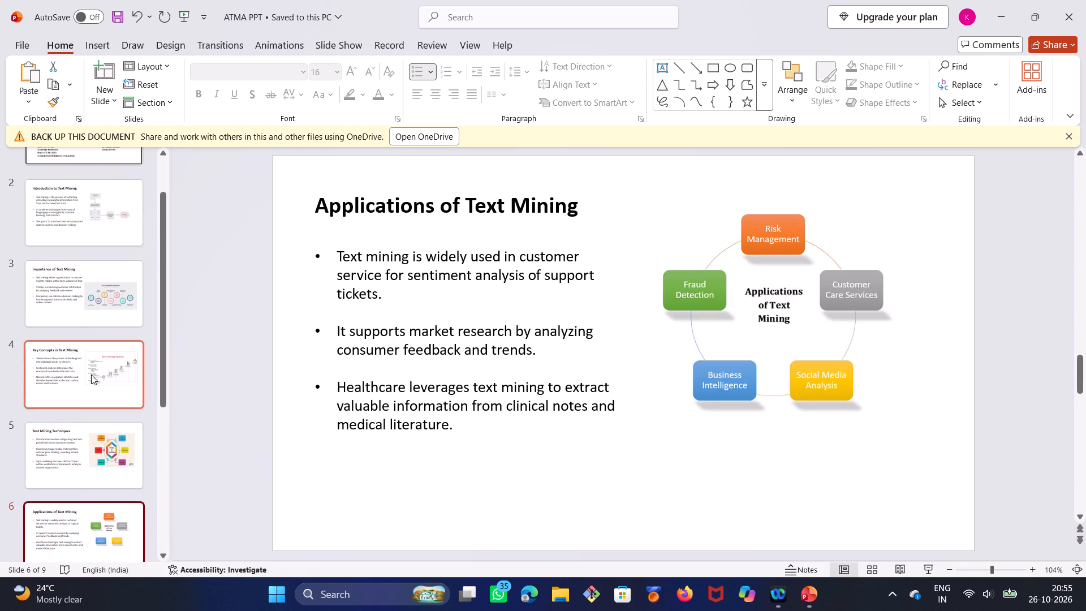
{"action": "scroll", "coordinate": [91, 375], "scroll_direction": "up", "scroll_amount": 3}
{"action": "left_click", "coordinate": [87, 292]}
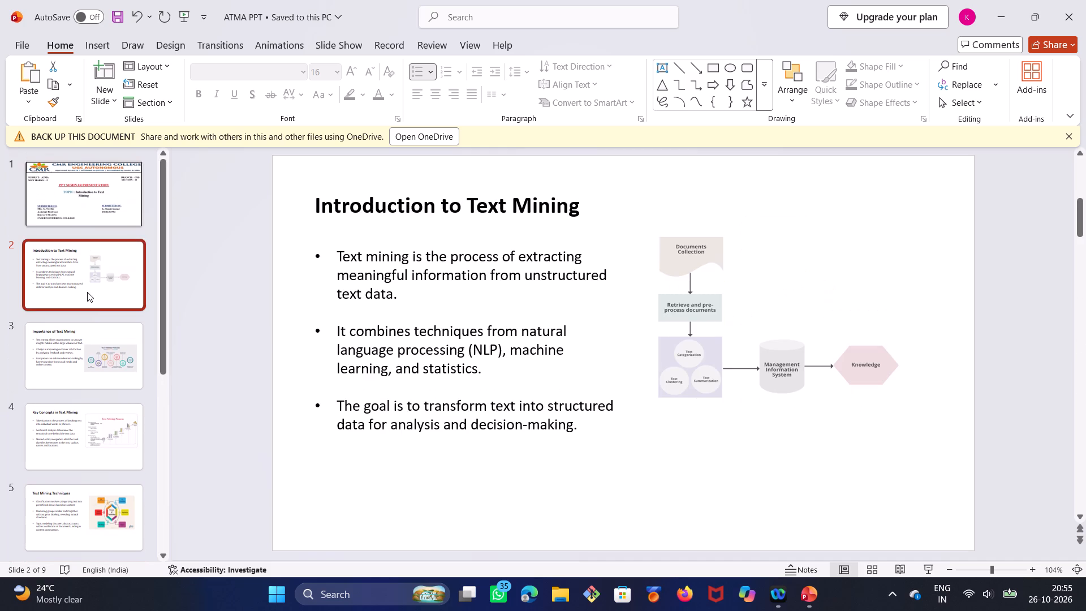
{"action": "left_click", "coordinate": [1085, 25]}
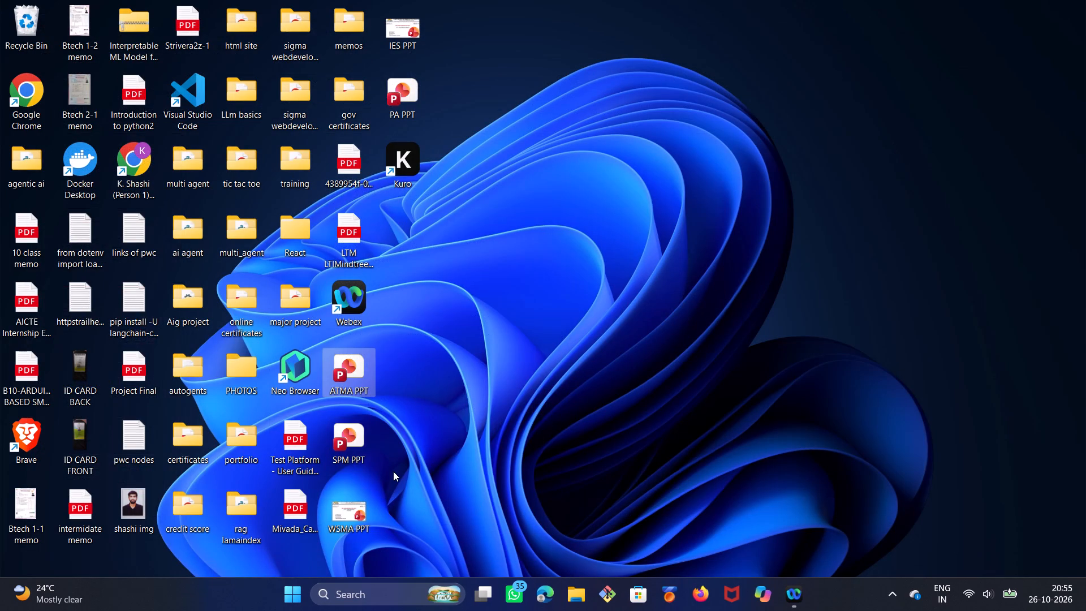
Reopen the ATMA PPT from the desktop, check the saved bullets on slide 3 and the neighbouring slides, and close it.
{"action": "double_click", "coordinate": [360, 373]}
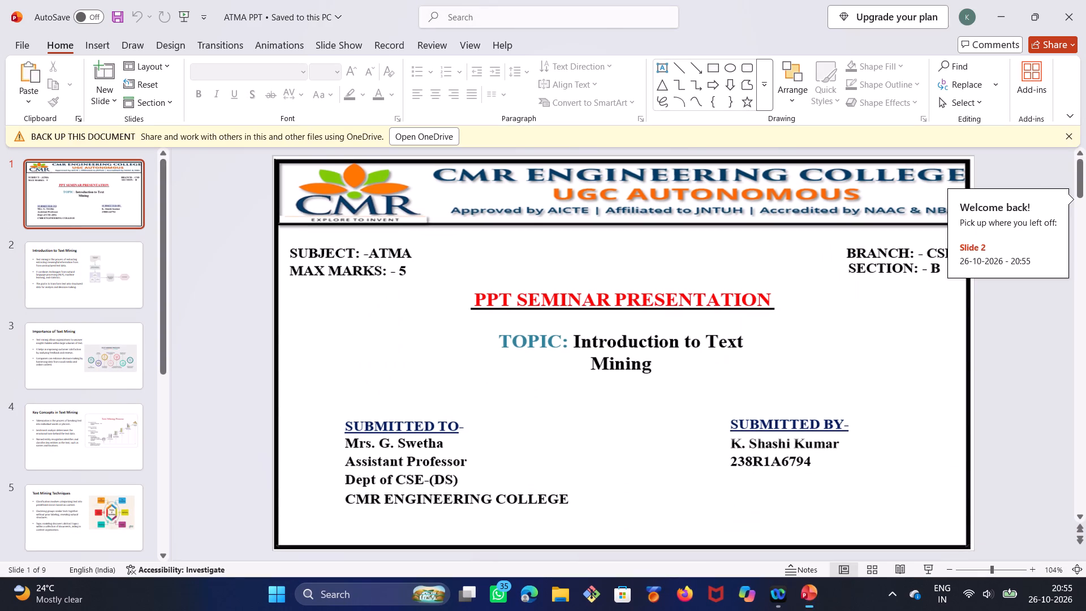
{"action": "left_click", "coordinate": [87, 370]}
{"action": "left_click", "coordinate": [85, 433]}
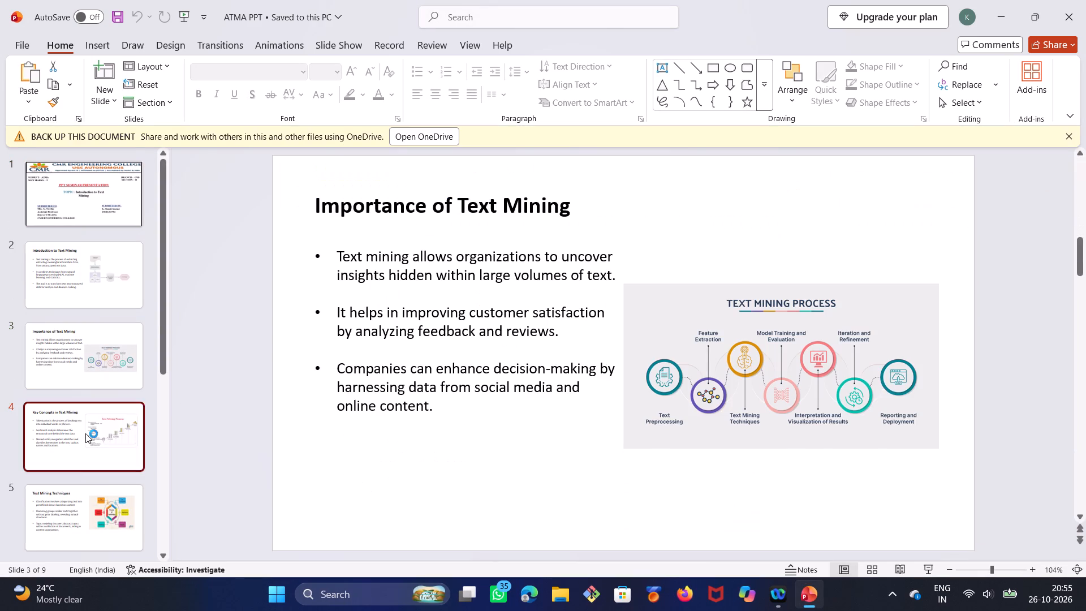
{"action": "left_click", "coordinate": [80, 281]}
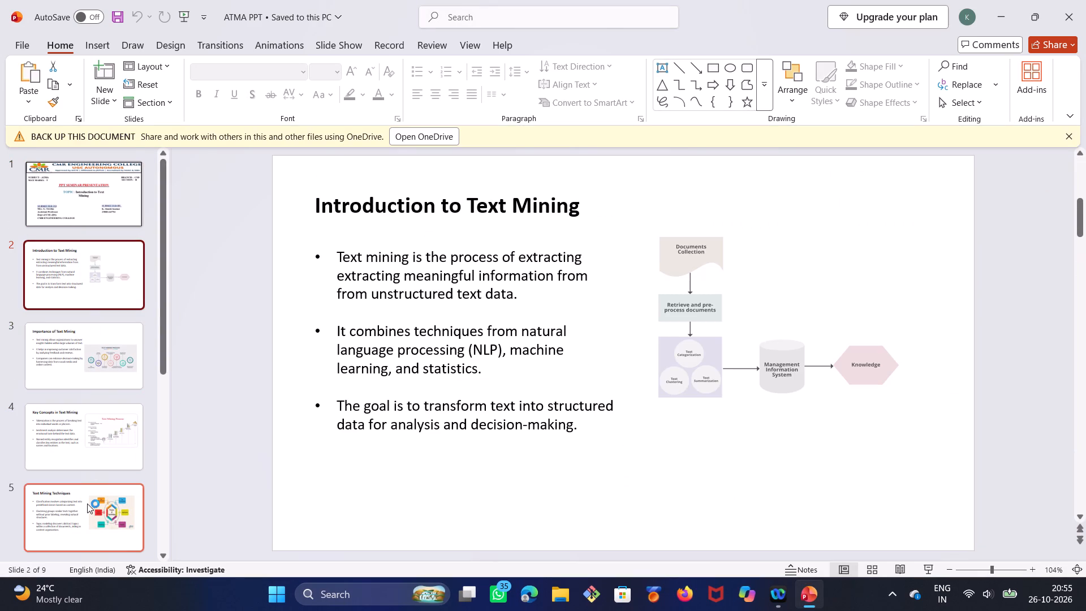
{"action": "left_click", "coordinate": [87, 507]}
{"action": "scroll", "coordinate": [87, 507], "scroll_direction": "left", "scroll_amount": 1}
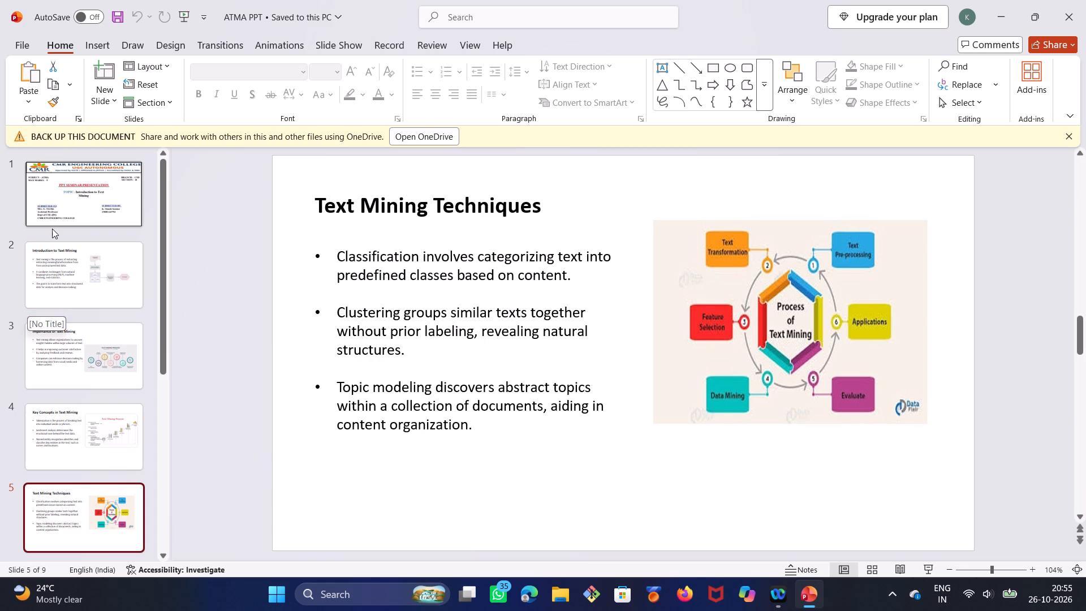
{"action": "left_click", "coordinate": [64, 243]}
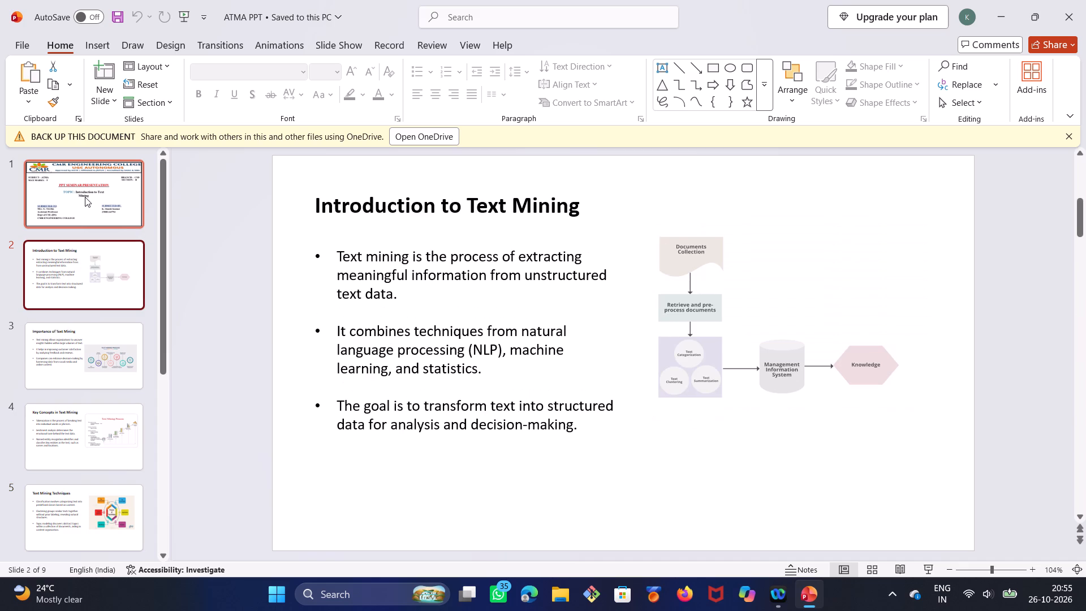
{"action": "left_click", "coordinate": [85, 197]}
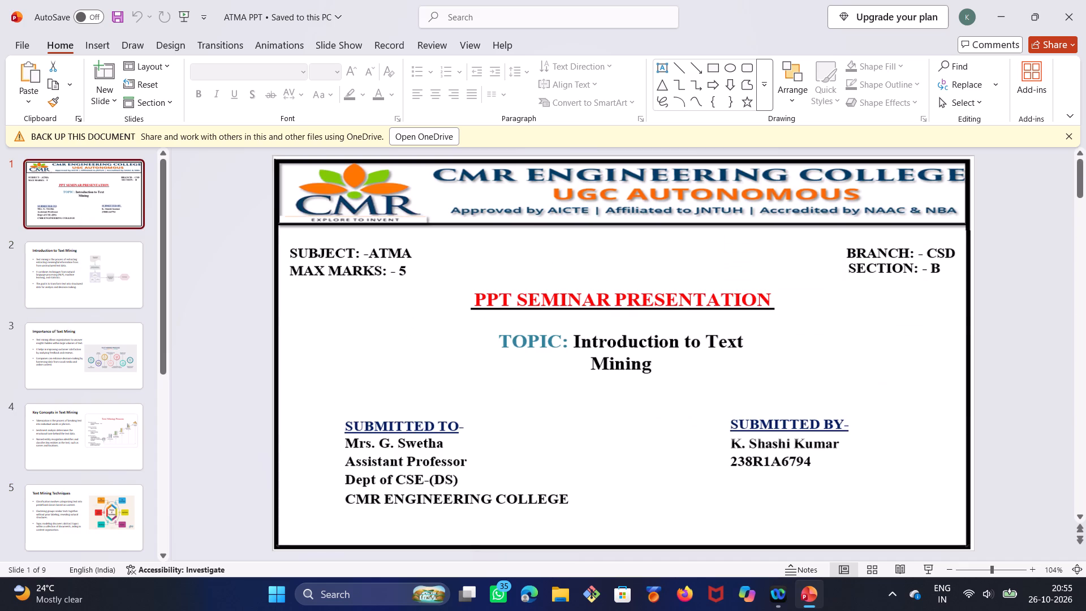
{"action": "left_click", "coordinate": [1083, 0]}
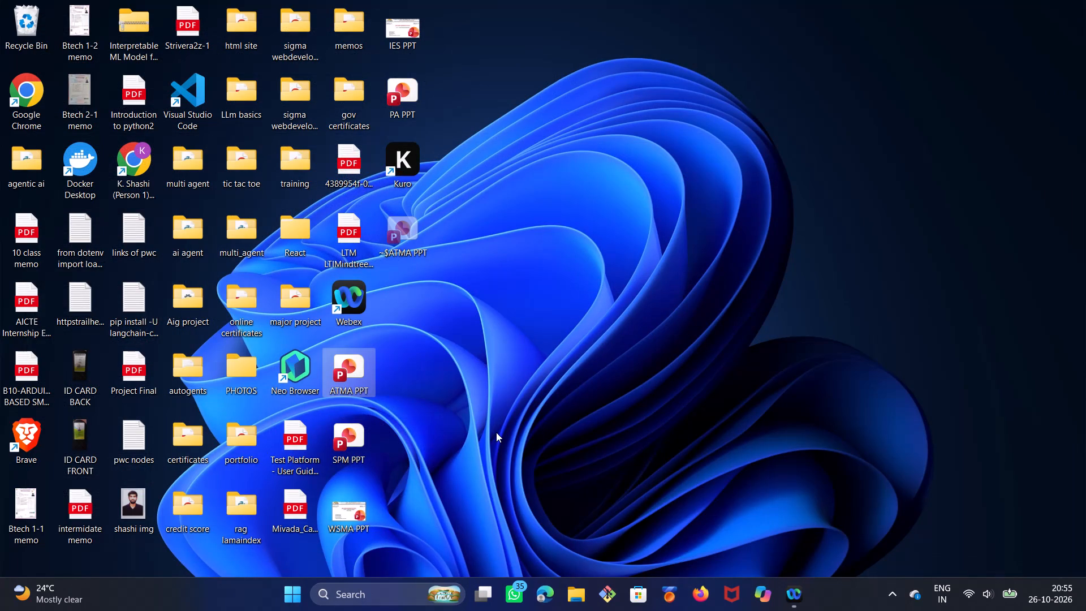
Open the PA PPT from the desktop and review its slides from Introduction to SVM through SVM Kernels.
{"action": "double_click", "coordinate": [404, 99]}
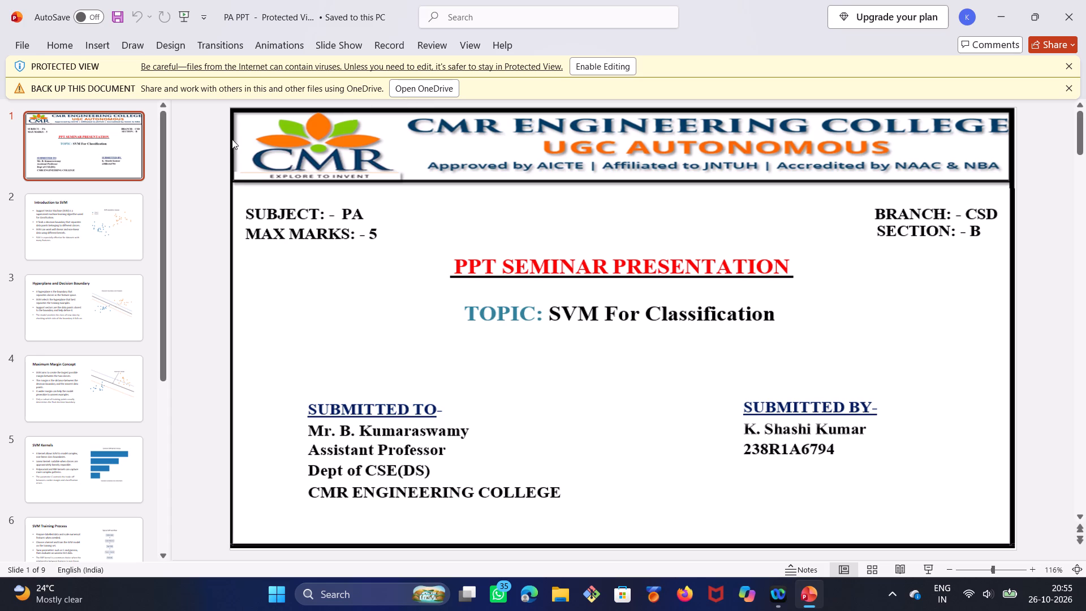
{"action": "left_click", "coordinate": [128, 244]}
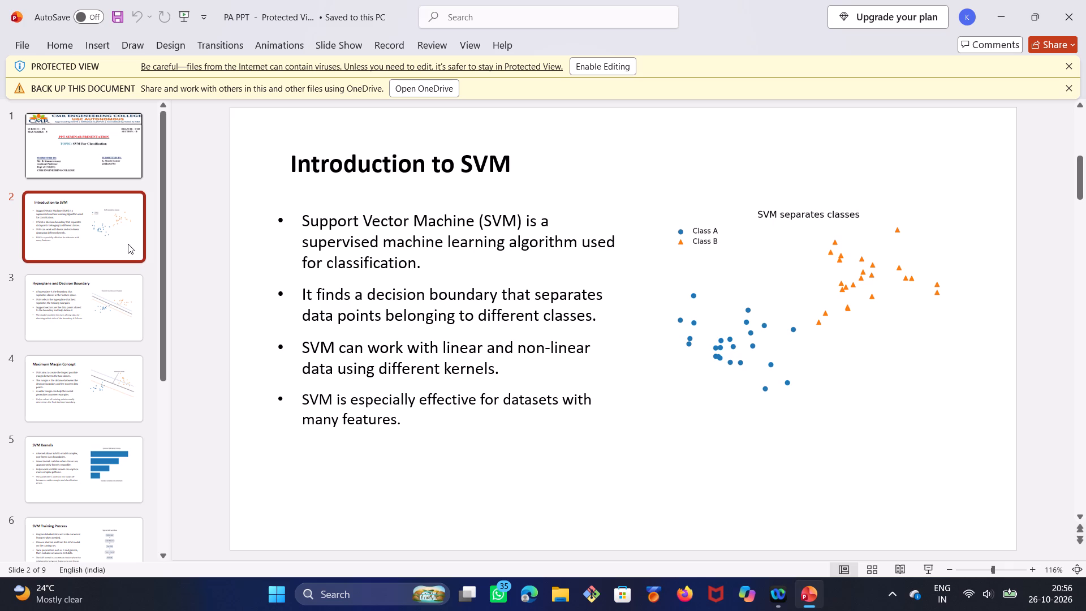
{"action": "left_click", "coordinate": [94, 292]}
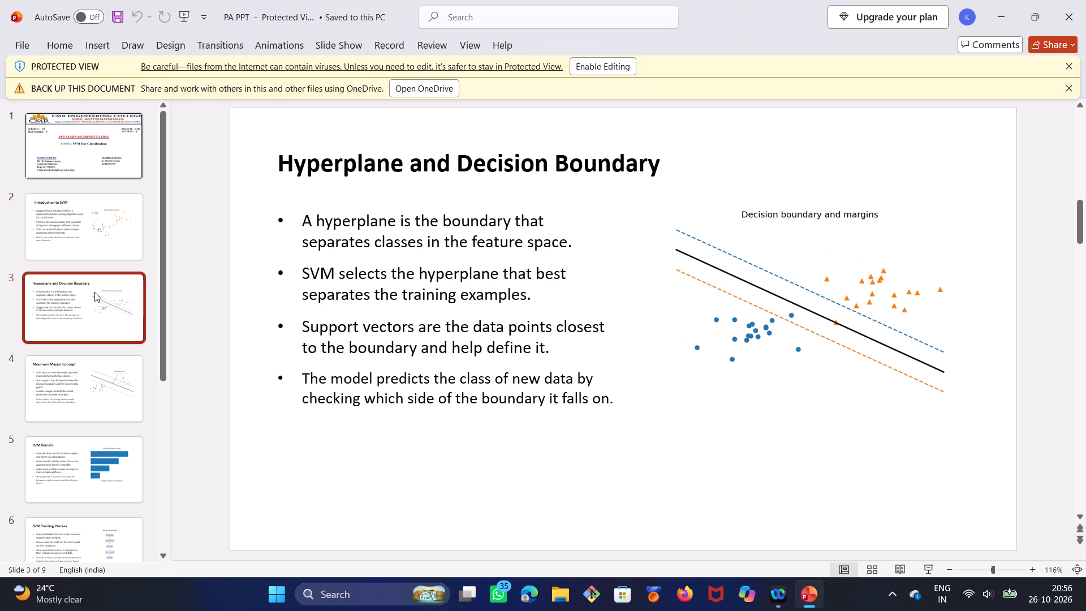
{"action": "scroll", "coordinate": [94, 292], "scroll_direction": "right", "scroll_amount": 2}
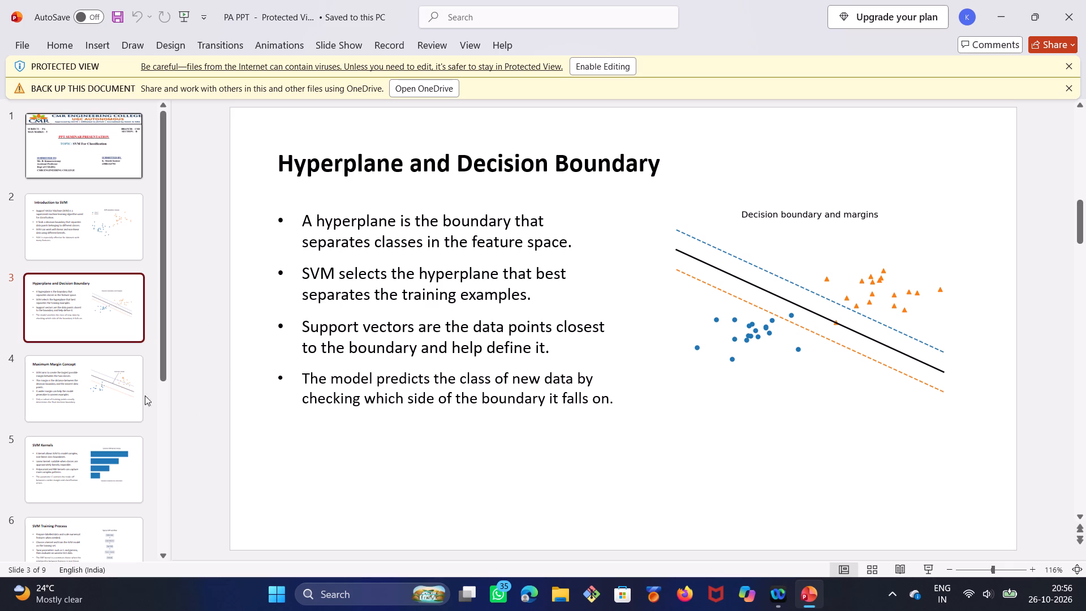
{"action": "left_click", "coordinate": [105, 384]}
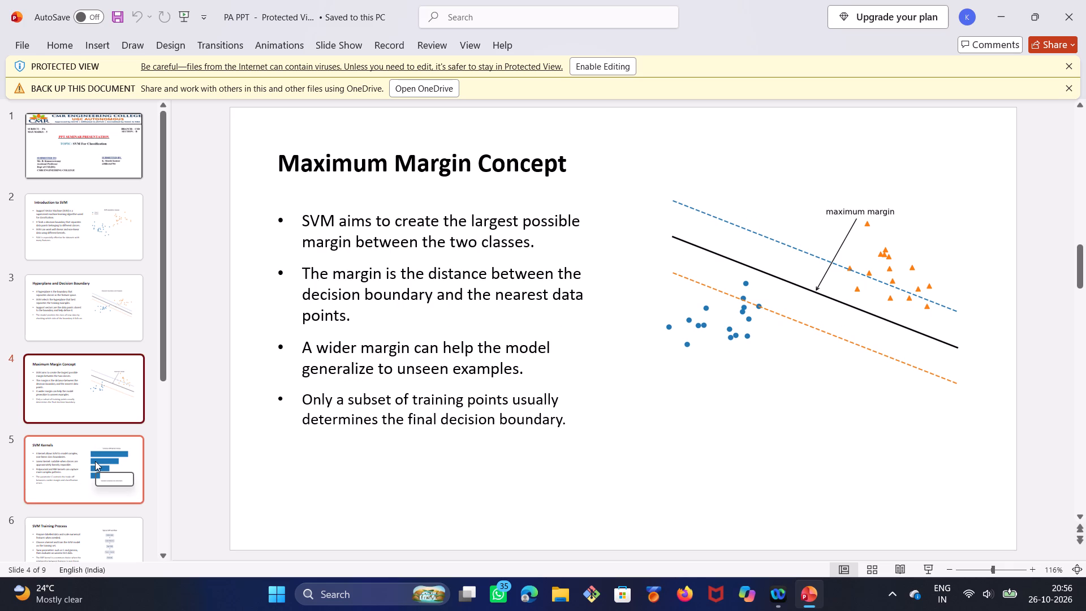
{"action": "left_click", "coordinate": [95, 461]}
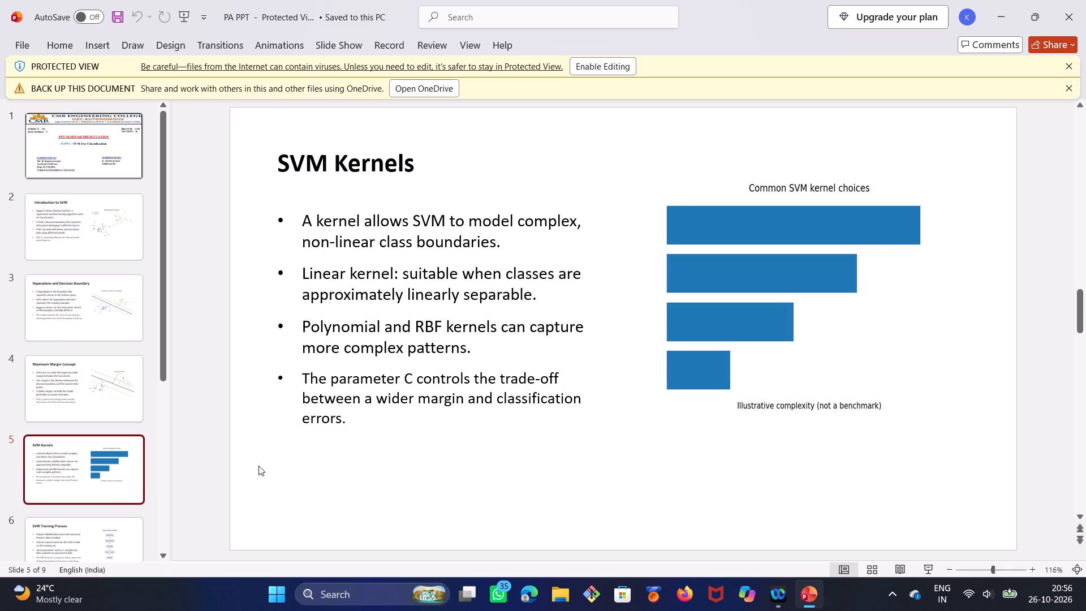
Review the Thank you, Conclusion, Applications of SVM and SVM Training Process slides, and close the PA presentation.
{"action": "scroll", "coordinate": [350, 364], "scroll_direction": "down", "scroll_amount": 1}
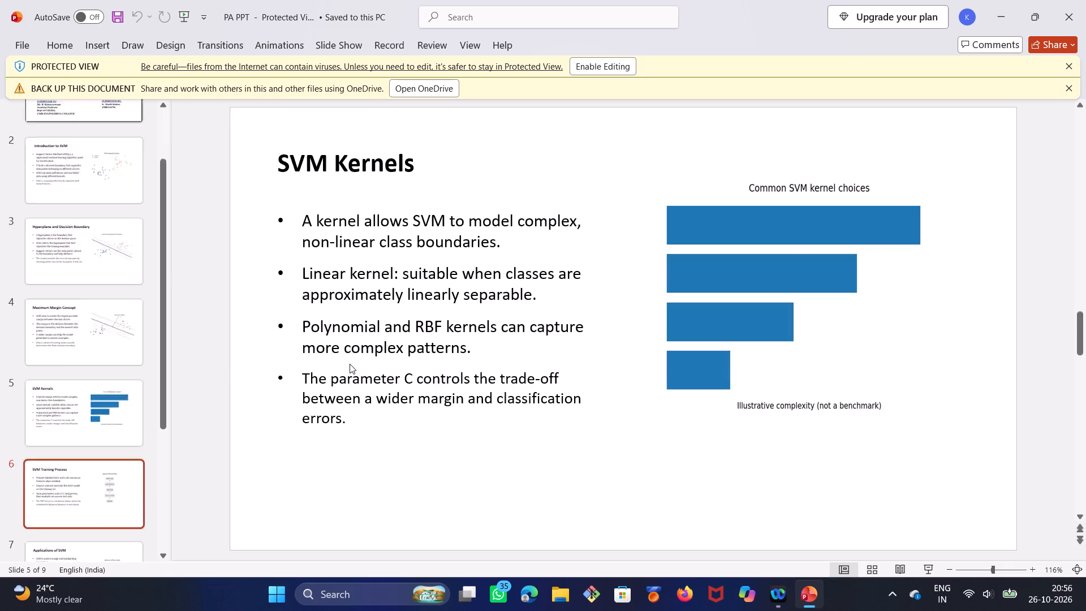
{"action": "scroll", "coordinate": [350, 364], "scroll_direction": "down", "scroll_amount": 1}
{"action": "scroll", "coordinate": [398, 289], "scroll_direction": "left", "scroll_amount": 1}
{"action": "scroll", "coordinate": [398, 289], "scroll_direction": "down", "scroll_amount": 1}
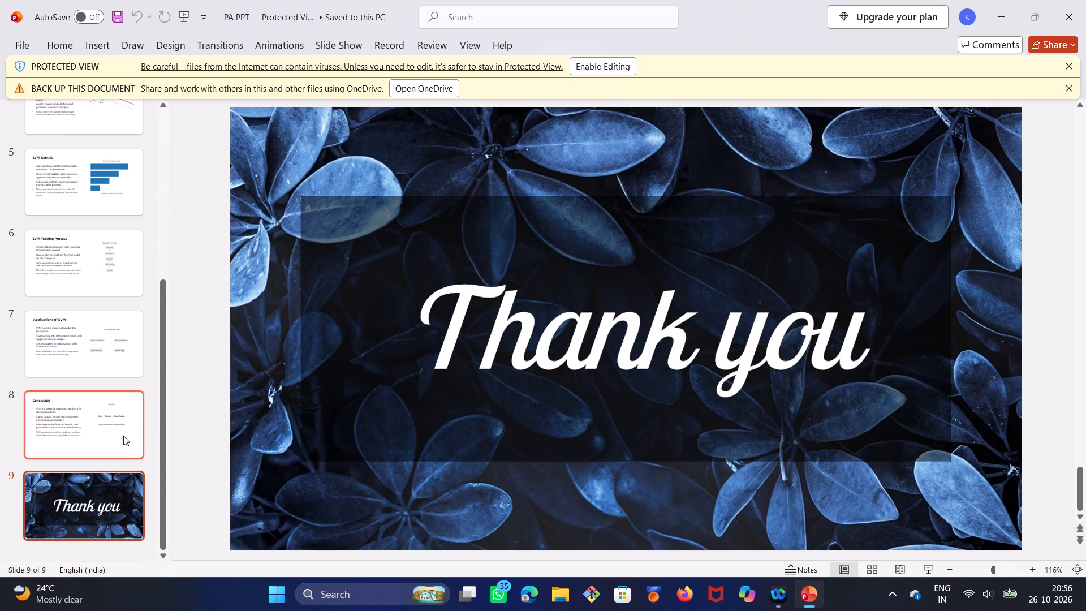
{"action": "left_click", "coordinate": [118, 440]}
{"action": "scroll", "coordinate": [102, 350], "scroll_direction": "up", "scroll_amount": 1}
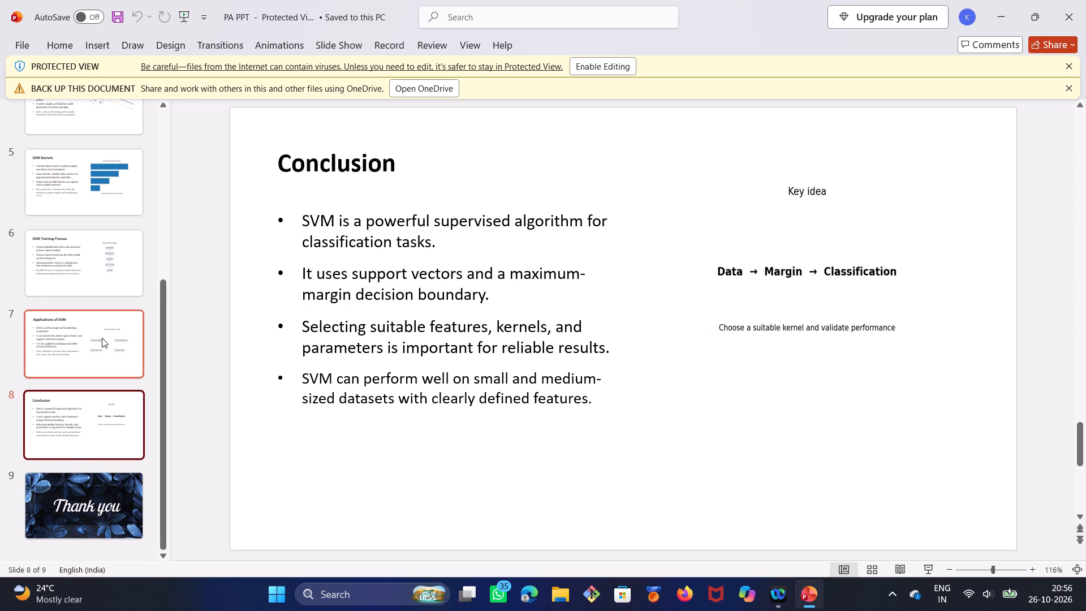
{"action": "left_click", "coordinate": [102, 338]}
{"action": "scroll", "coordinate": [102, 338], "scroll_direction": "up", "scroll_amount": 1}
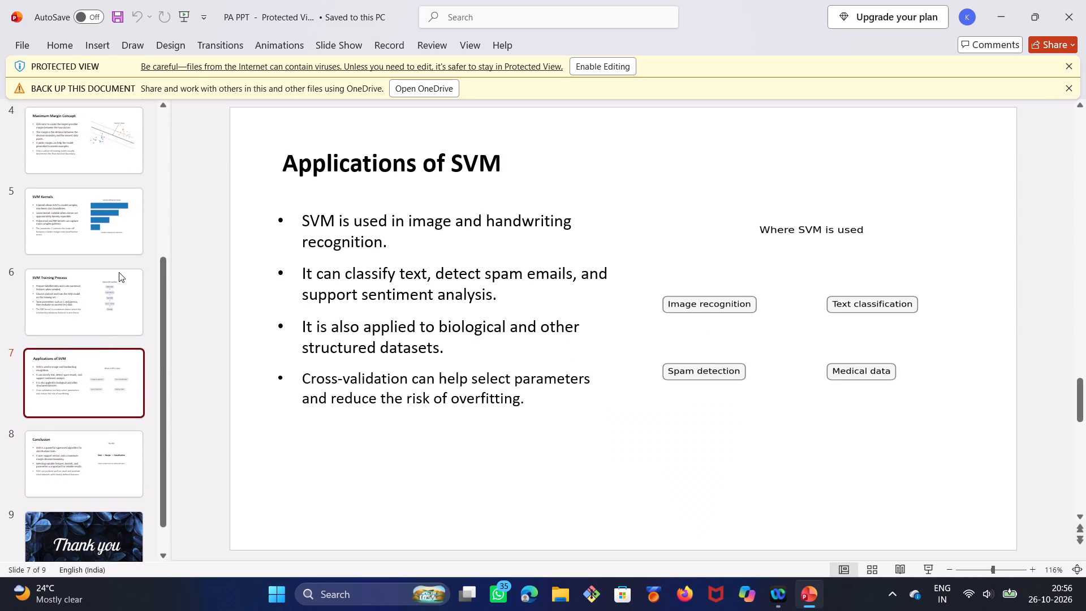
{"action": "left_click", "coordinate": [106, 300]}
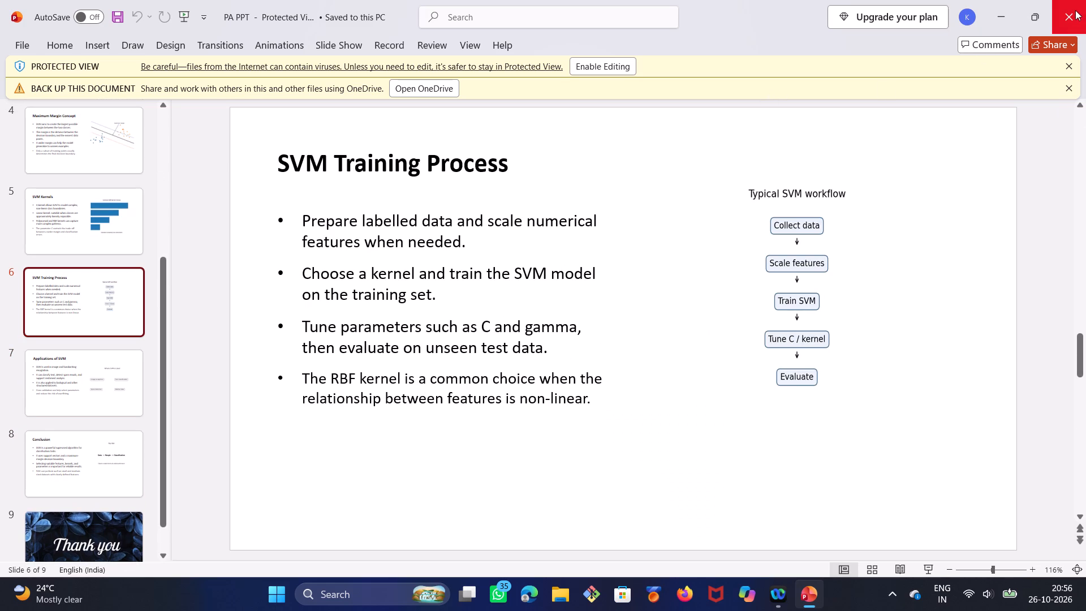
{"action": "left_click", "coordinate": [1075, 10]}
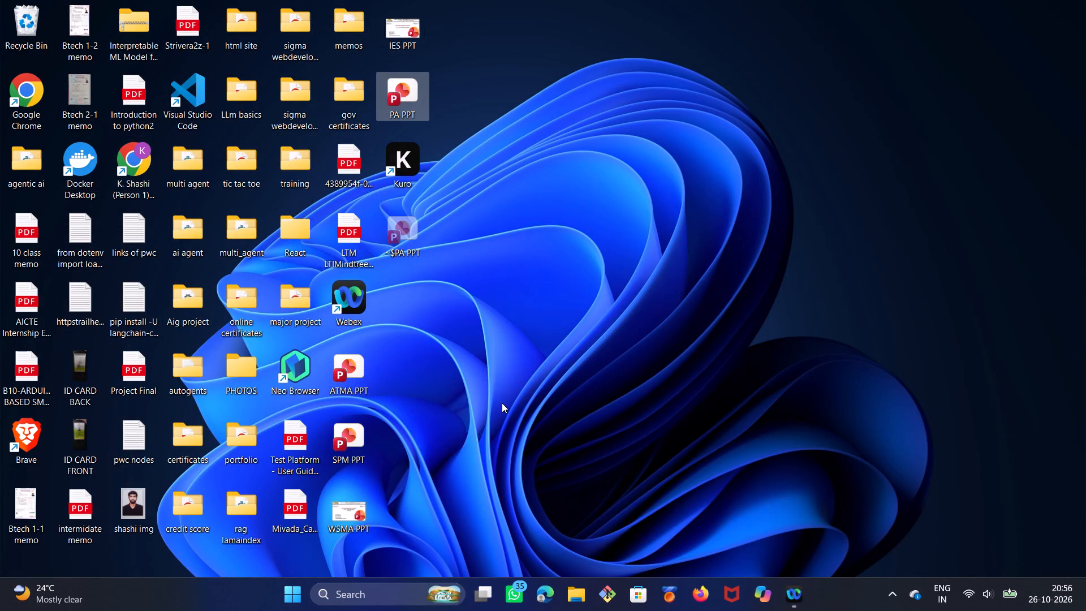
Open the SPM PPT from the desktop and skim its Introduction, Core Concepts, Challenges and Types of Models slides.
{"action": "double_click", "coordinate": [353, 446]}
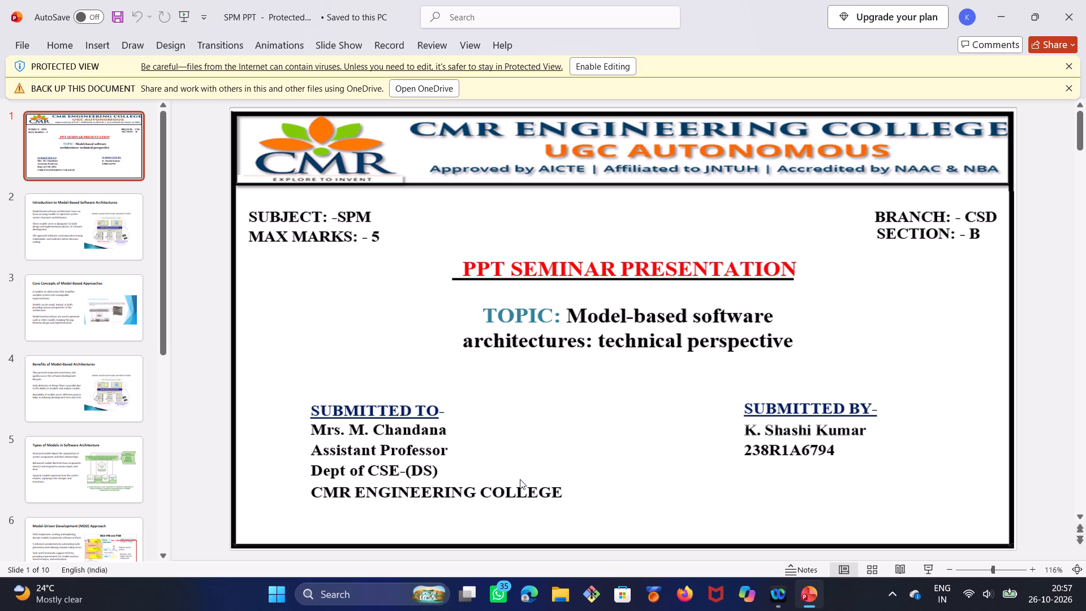
{"action": "left_click", "coordinate": [77, 232]}
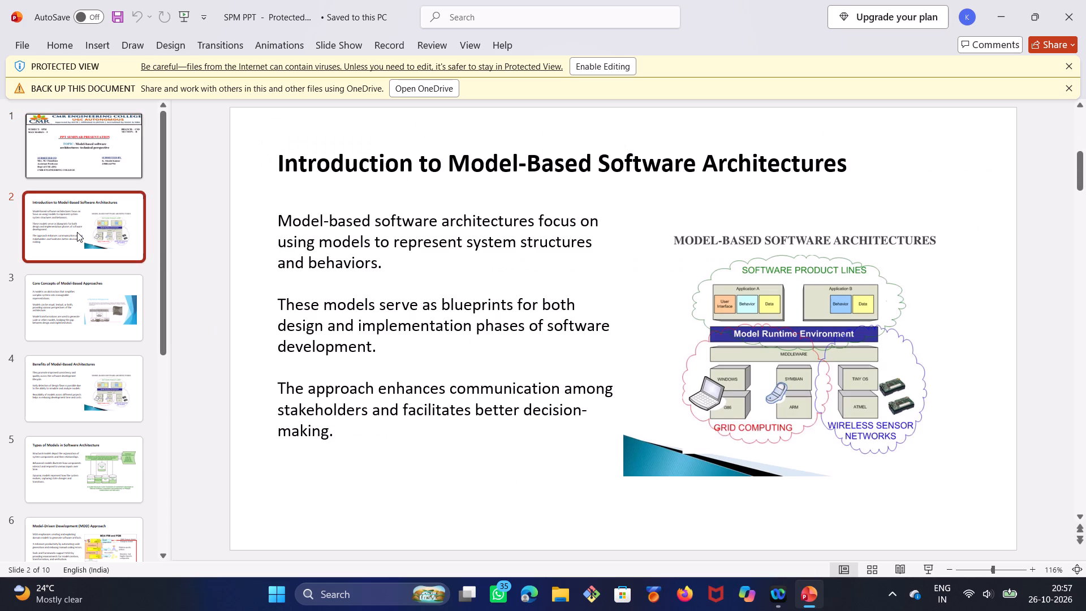
{"action": "left_click", "coordinate": [83, 314]}
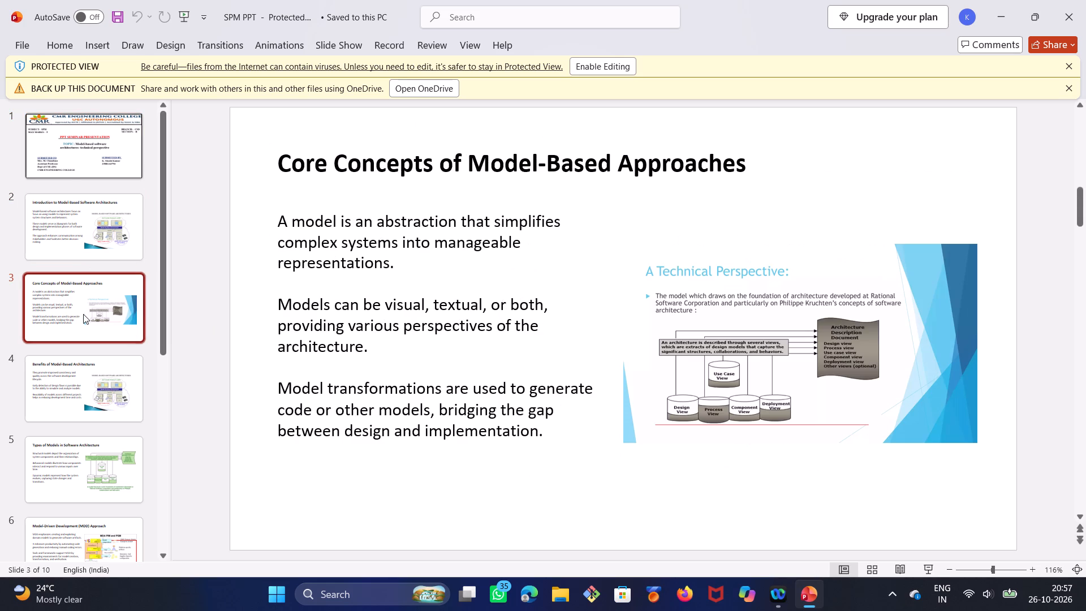
{"action": "left_click_drag", "start_coordinate": [83, 314], "coordinate": [191, 291]}
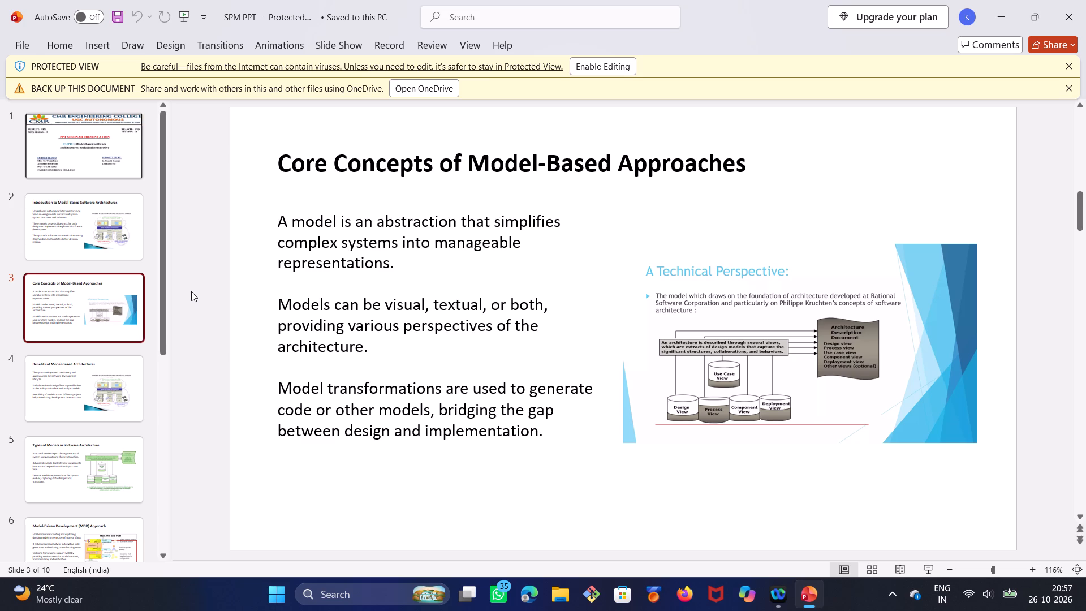
{"action": "scroll", "coordinate": [138, 350], "scroll_direction": "down", "scroll_amount": 6}
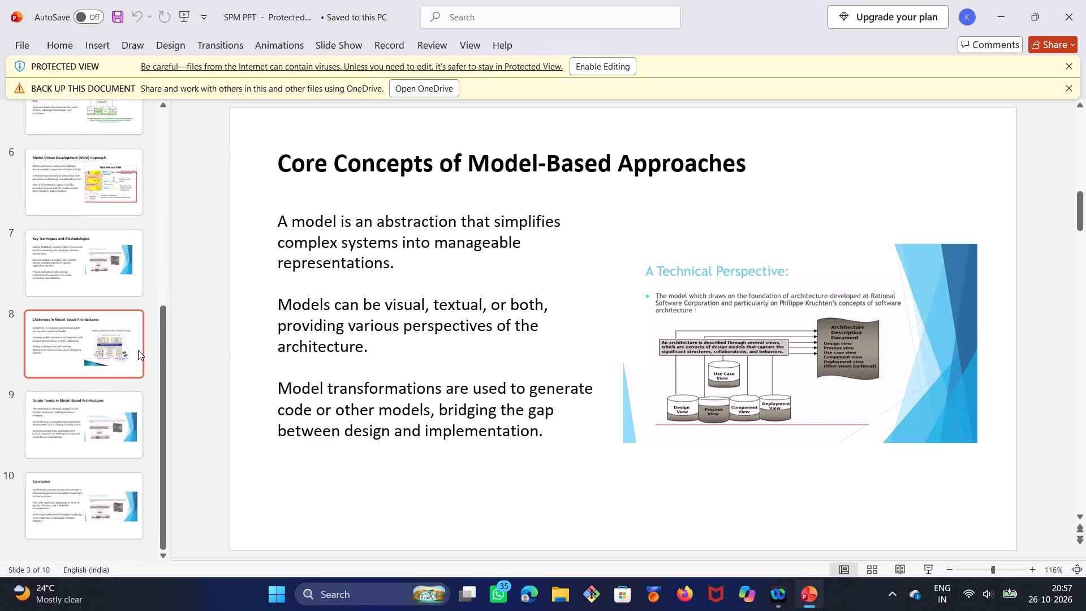
{"action": "left_click", "coordinate": [110, 443]}
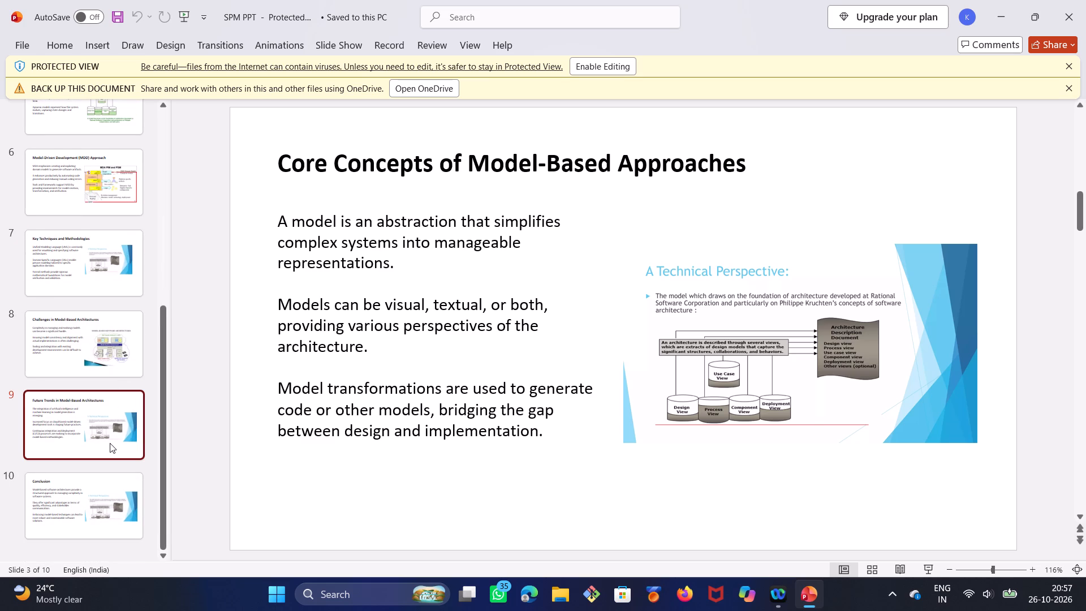
{"action": "left_click", "coordinate": [100, 381]}
{"action": "scroll", "coordinate": [100, 381], "scroll_direction": "up", "scroll_amount": 1}
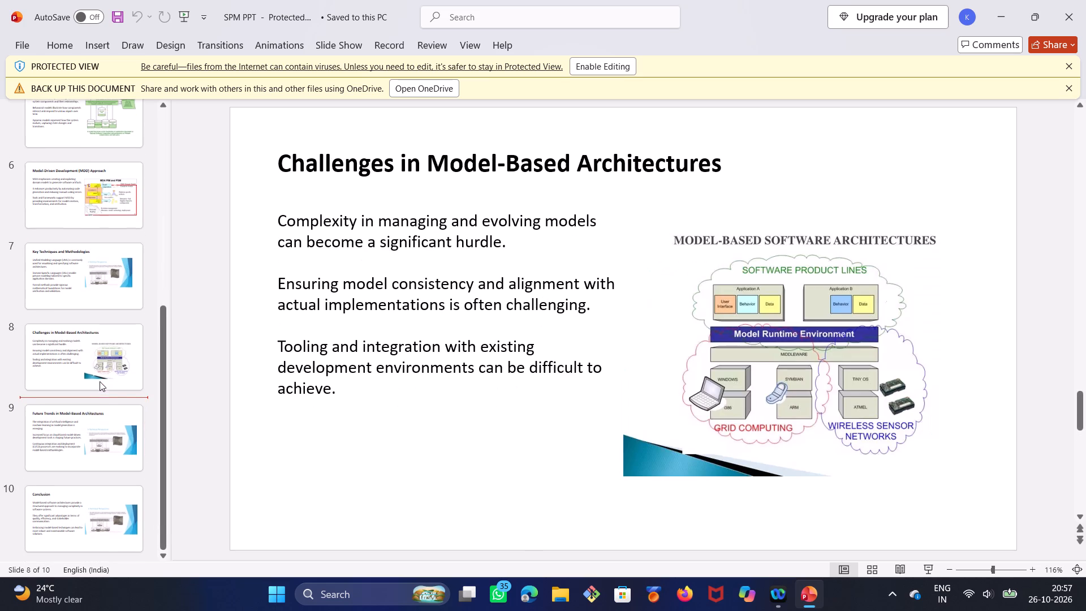
{"action": "scroll", "coordinate": [100, 381], "scroll_direction": "up", "scroll_amount": 1}
{"action": "left_click", "coordinate": [101, 355]}
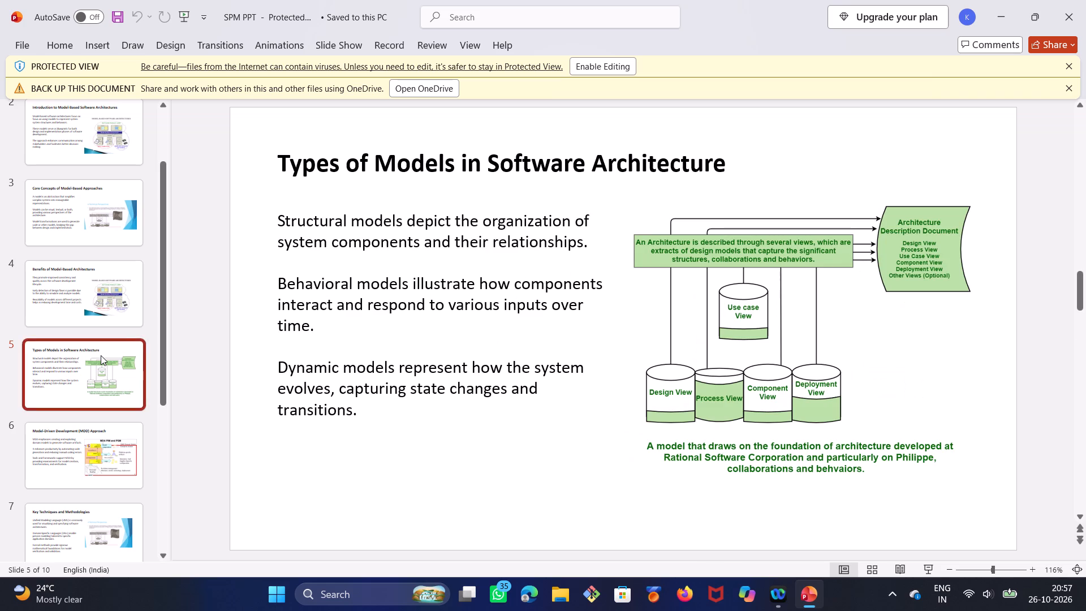
{"action": "left_click", "coordinate": [119, 230]}
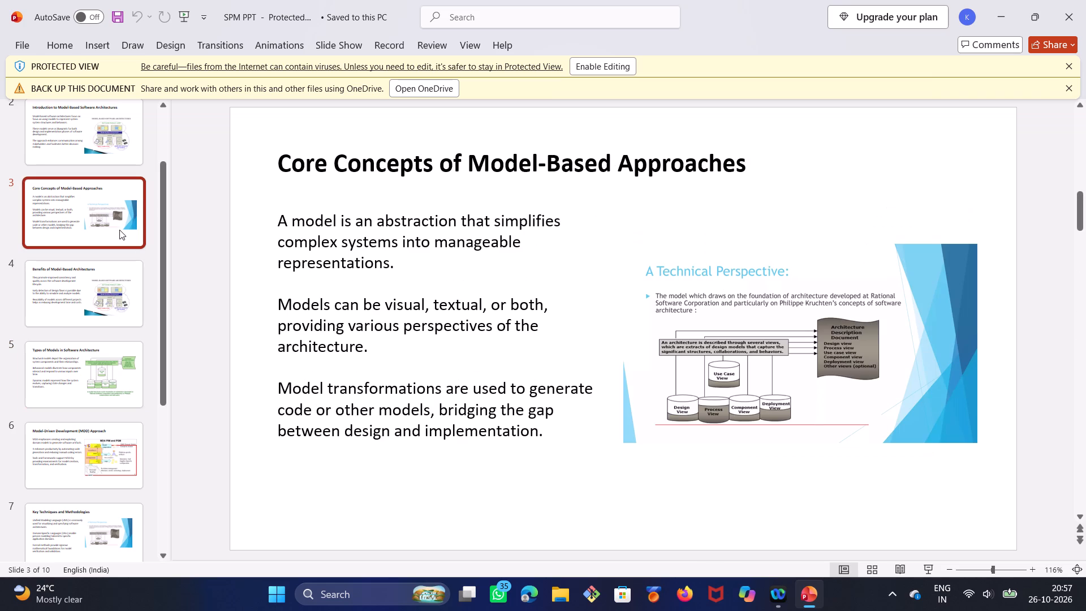
Go through the SPM slides in order, examining the text and images from Benefits of Model-Based Architectures to the Conclusion.
{"action": "scroll", "coordinate": [115, 243], "scroll_direction": "up", "scroll_amount": 2}
{"action": "scroll", "coordinate": [115, 247], "scroll_direction": "down", "scroll_amount": 2}
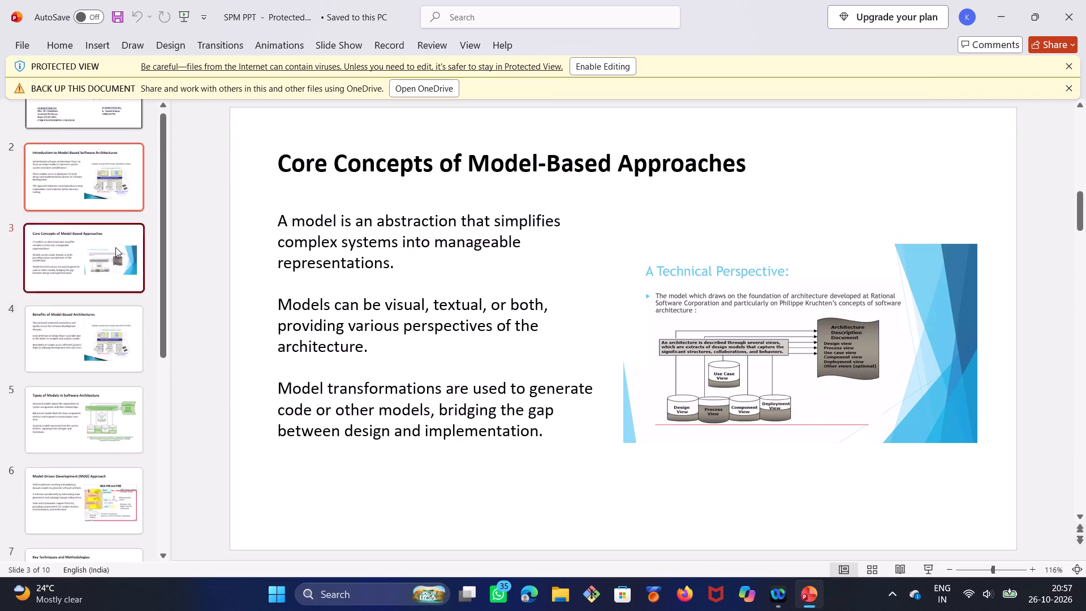
{"action": "scroll", "coordinate": [115, 247], "scroll_direction": "down", "scroll_amount": 1}
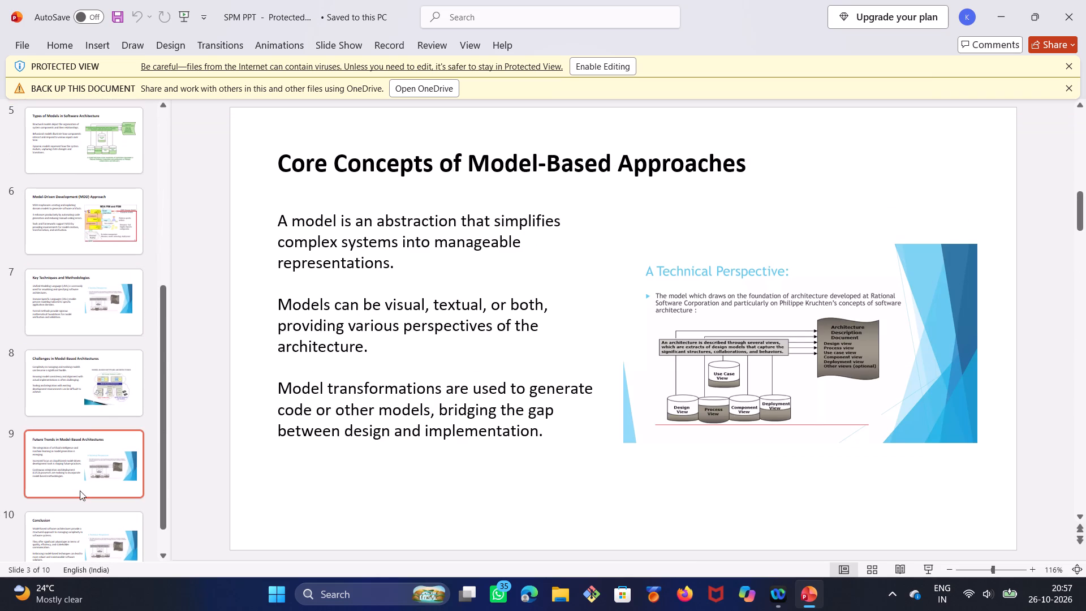
{"action": "scroll", "coordinate": [80, 490], "scroll_direction": "up", "scroll_amount": 5}
{"action": "left_click", "coordinate": [80, 232]}
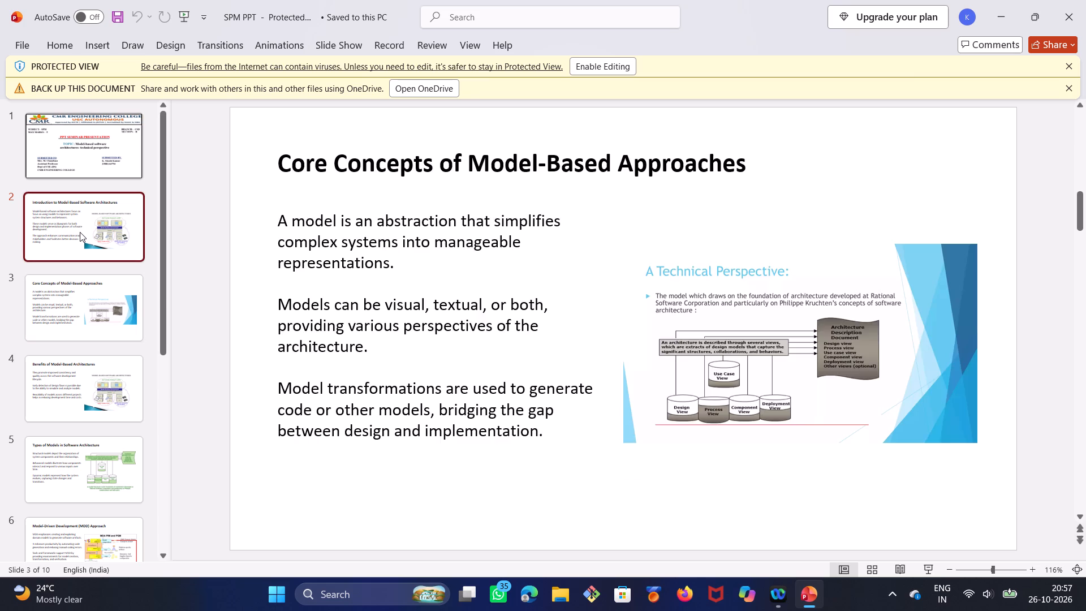
{"action": "left_click", "coordinate": [82, 312]}
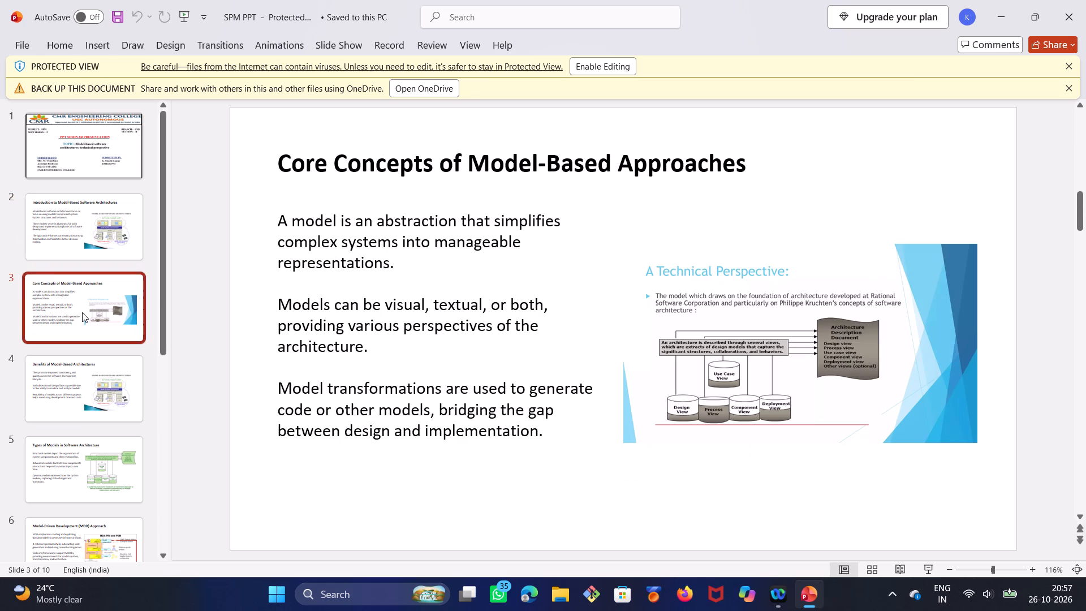
{"action": "left_click", "coordinate": [82, 405]}
{"action": "scroll", "coordinate": [82, 405], "scroll_direction": "down", "scroll_amount": 1}
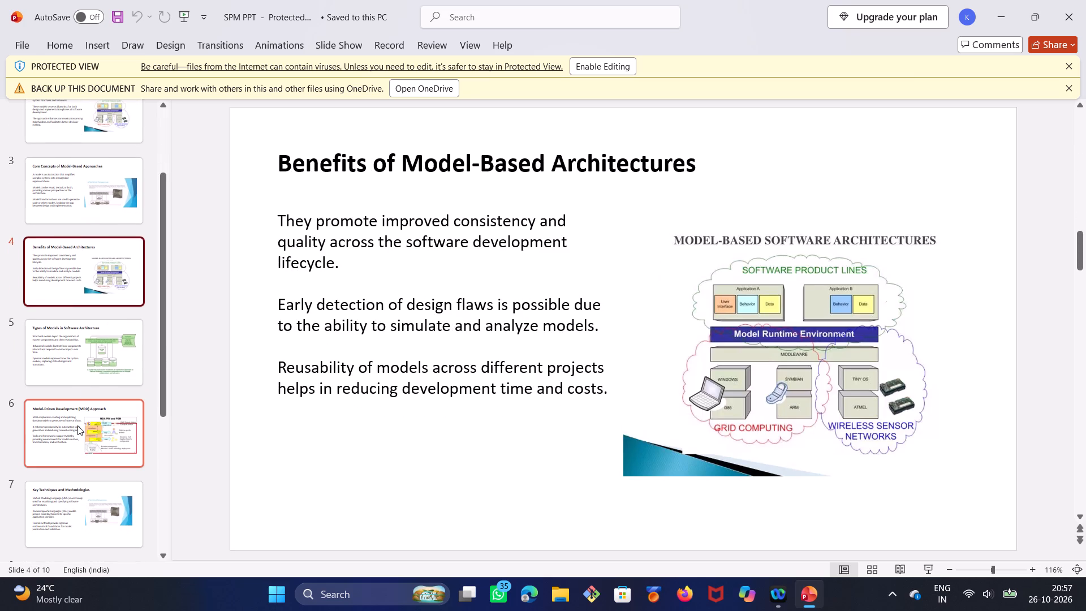
{"action": "left_click", "coordinate": [80, 339]}
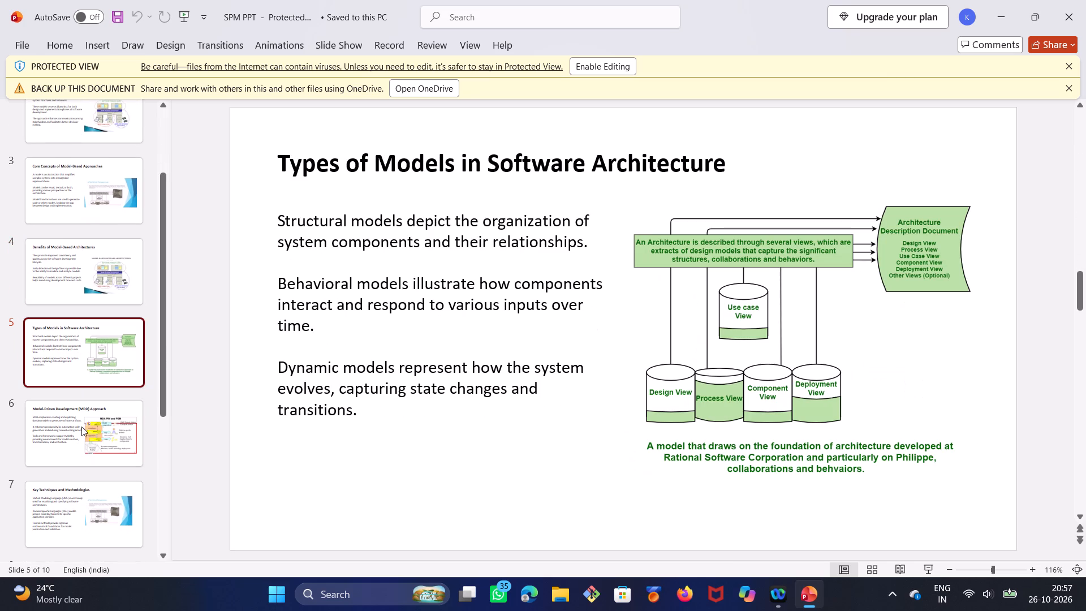
{"action": "left_click", "coordinate": [83, 436]}
{"action": "scroll", "coordinate": [83, 436], "scroll_direction": "down", "scroll_amount": 1}
{"action": "left_click", "coordinate": [83, 436]}
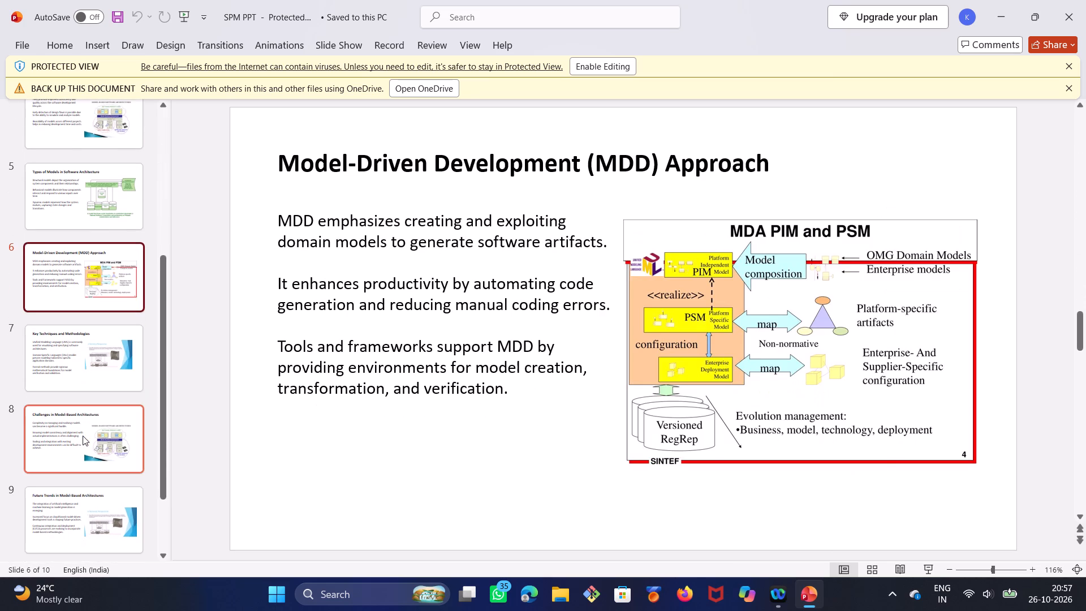
{"action": "left_click", "coordinate": [78, 381]}
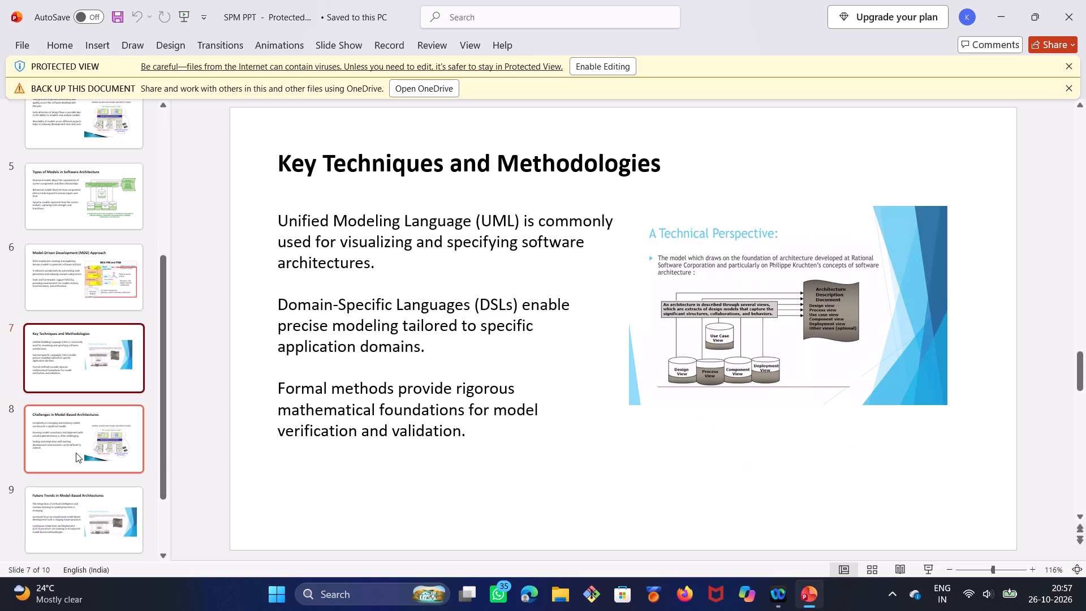
{"action": "left_click", "coordinate": [75, 459]}
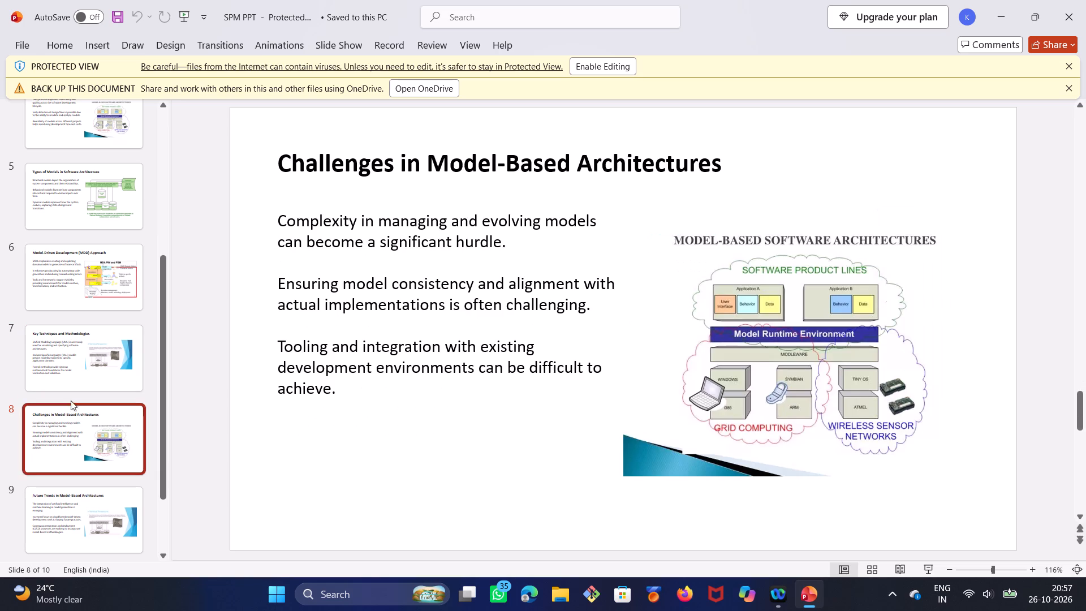
{"action": "left_click", "coordinate": [71, 367]}
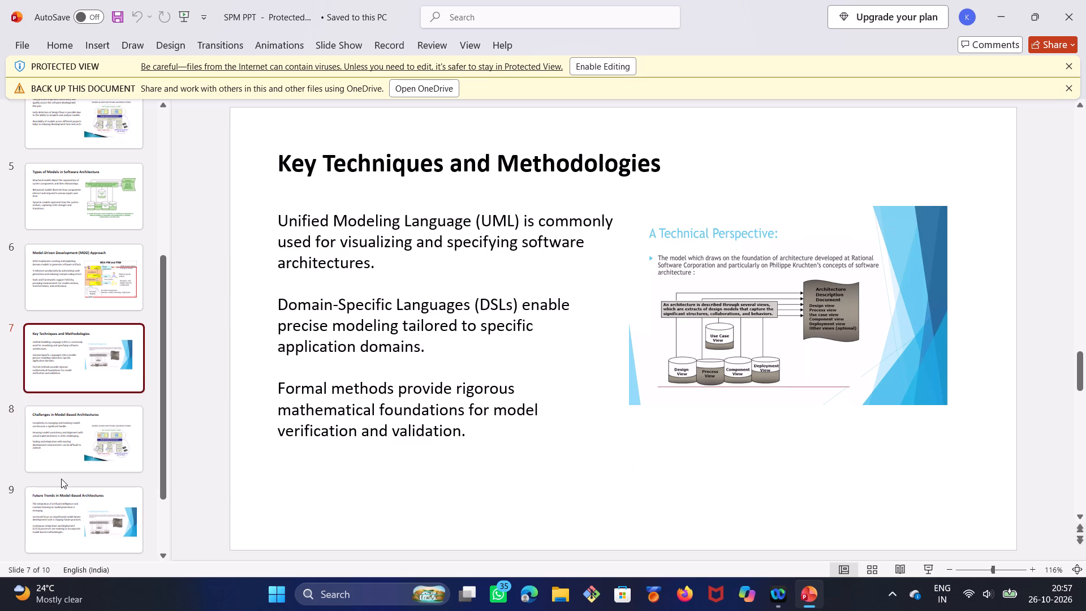
{"action": "scroll", "coordinate": [61, 479], "scroll_direction": "down", "scroll_amount": 2}
{"action": "left_click", "coordinate": [64, 509]}
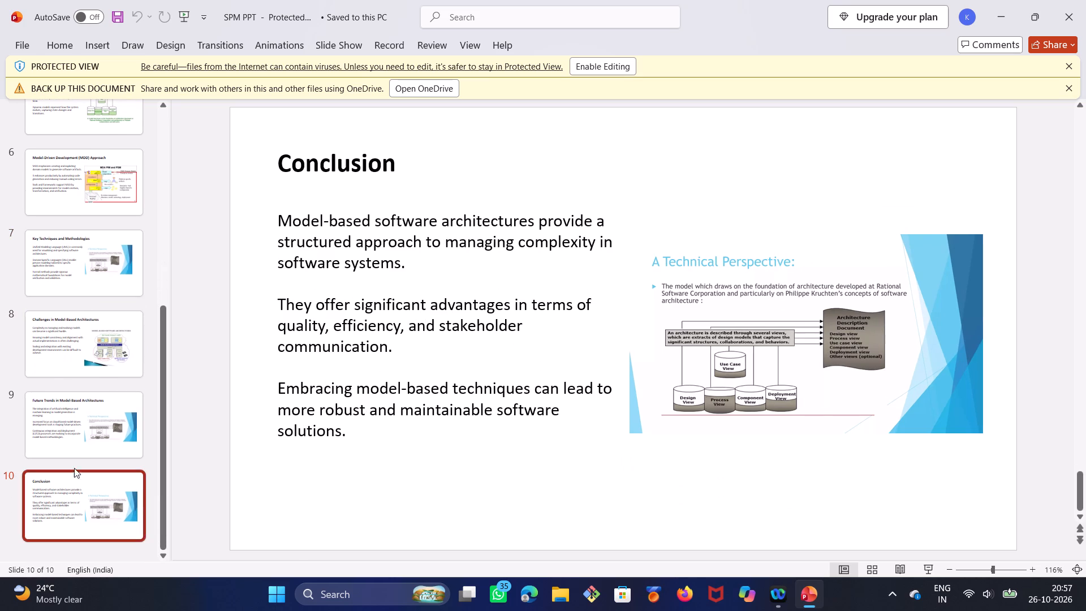
Enable editing of the SPM presentation and delete the Future Trends in Model-Based Architectures slide.
{"action": "left_click", "coordinate": [81, 451]}
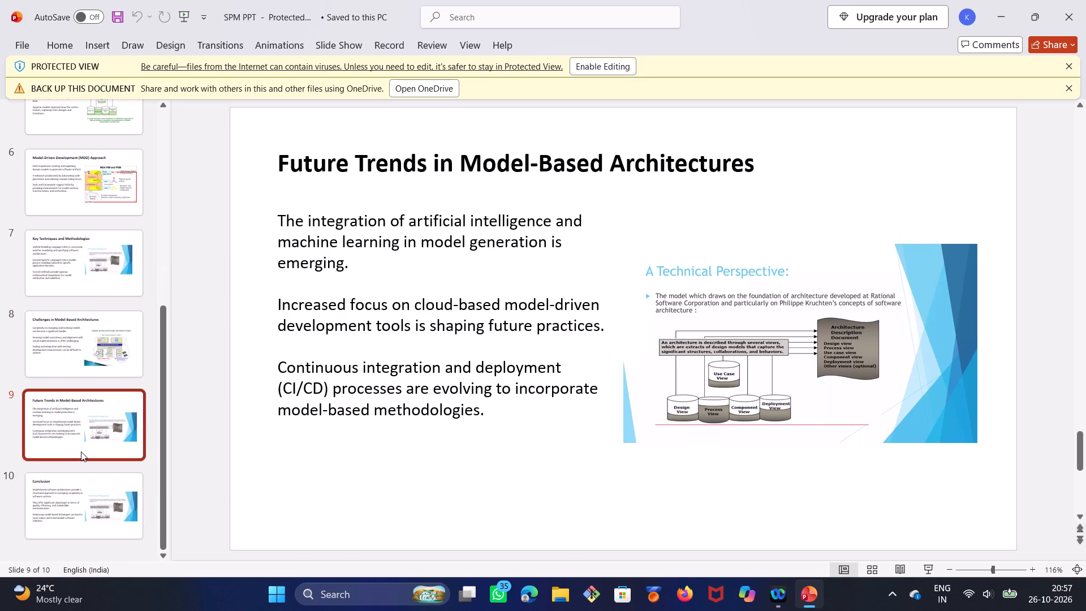
{"action": "key", "text": "Delete"}
{"action": "key", "text": "BackSpace"}
{"action": "key", "text": "Delete"}
{"action": "key", "text": "Delete"}
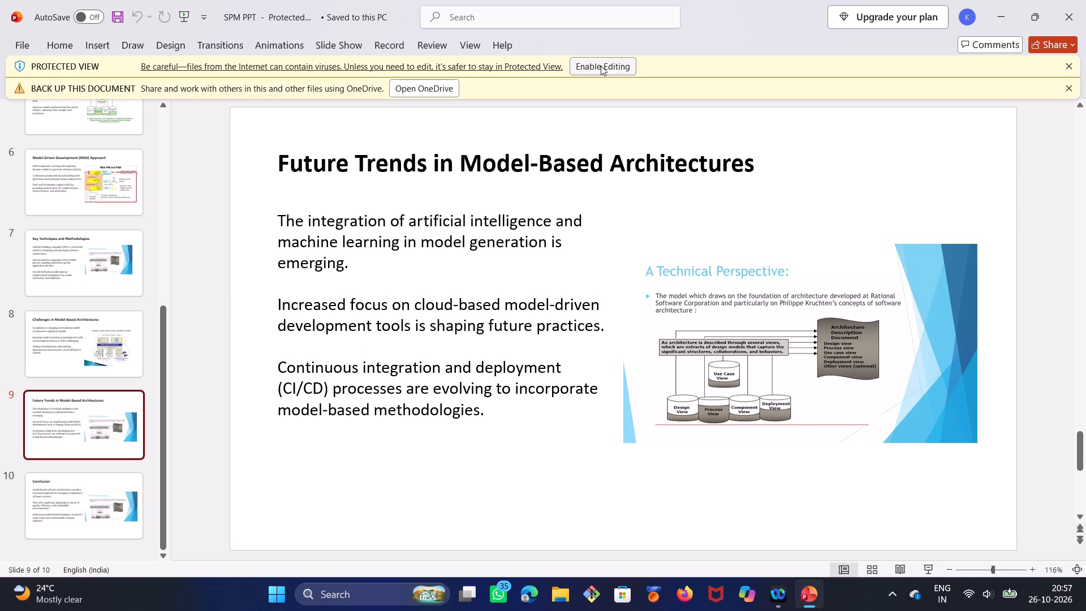
{"action": "left_click", "coordinate": [604, 60]}
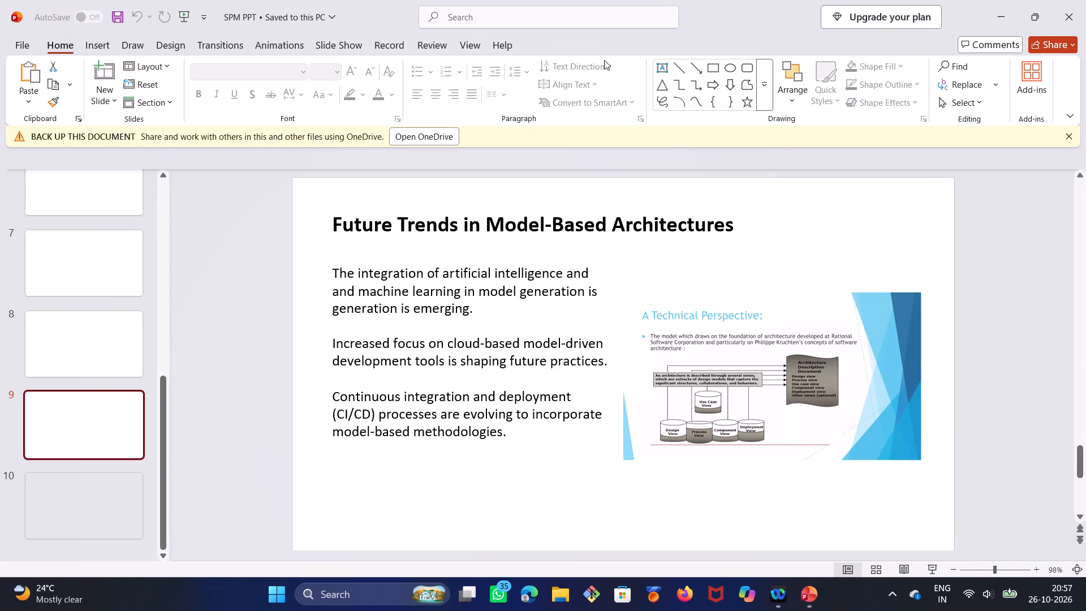
{"action": "key", "text": "Delete"}
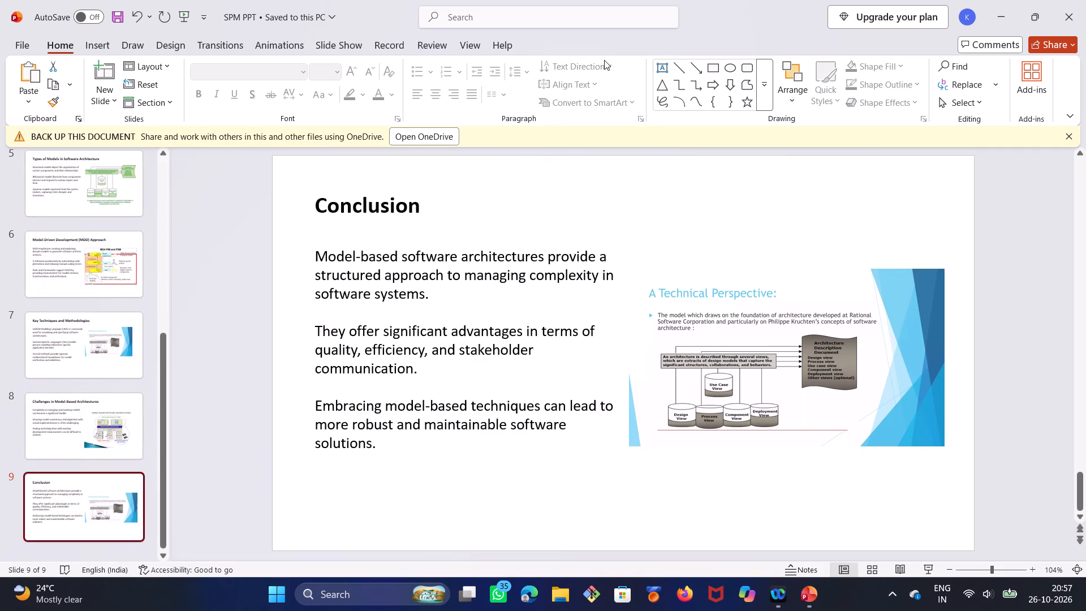
Save the SPM presentation.
{"action": "key", "text": "ctrl+s"}
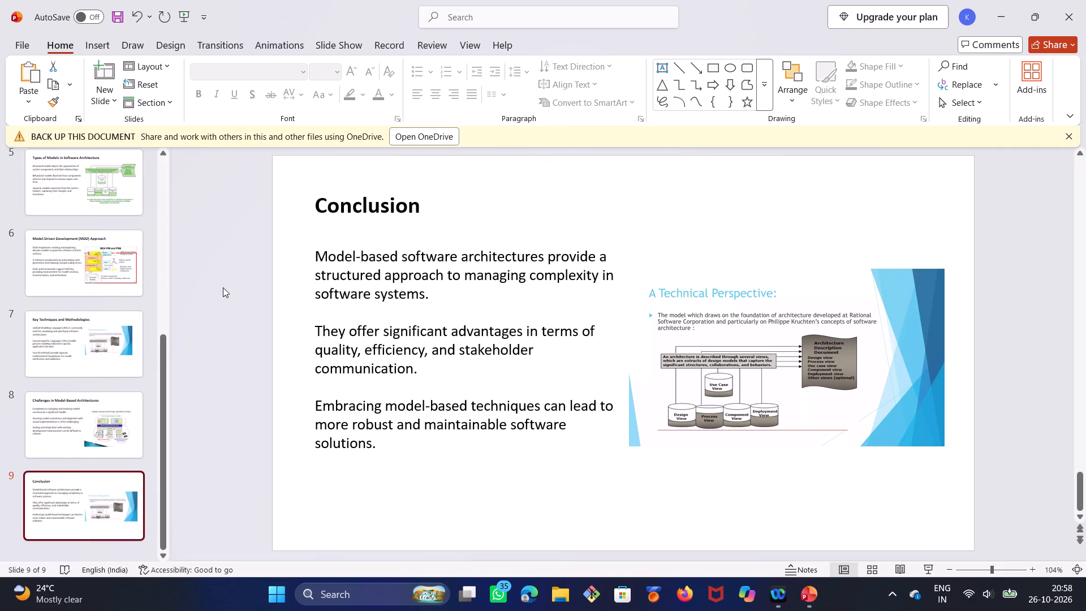
{"action": "key", "text": "ctrl+s"}
{"action": "key", "text": "ctrl+s"}
{"action": "key", "text": "ctrl+s"}
{"action": "key", "text": "ctrl+s"}
{"action": "key", "text": "ctrl+s"}
{"action": "key", "text": "ctrl+s"}
{"action": "key", "text": "ctrl+s"}
{"action": "key", "text": "ctrl+s"}
Review the Key Techniques, Challenges, Conclusion and Introduction slides of the SPM presentation, and close it.
{"action": "scroll", "coordinate": [24, 279], "scroll_direction": "up", "scroll_amount": 7}
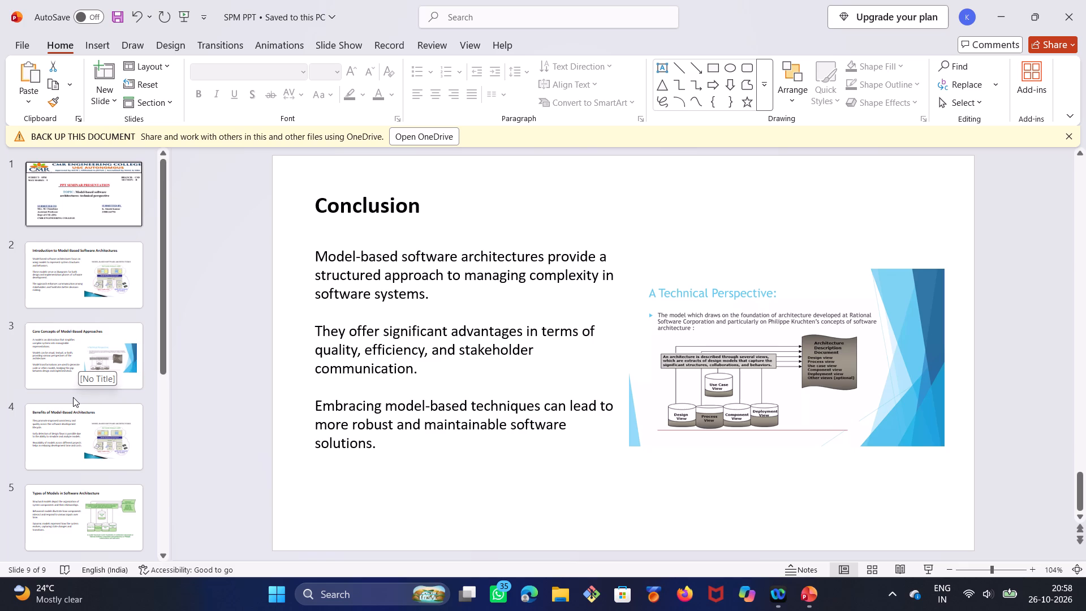
{"action": "scroll", "coordinate": [73, 397], "scroll_direction": "down", "scroll_amount": 1}
{"action": "scroll", "coordinate": [75, 479], "scroll_direction": "down", "scroll_amount": 2}
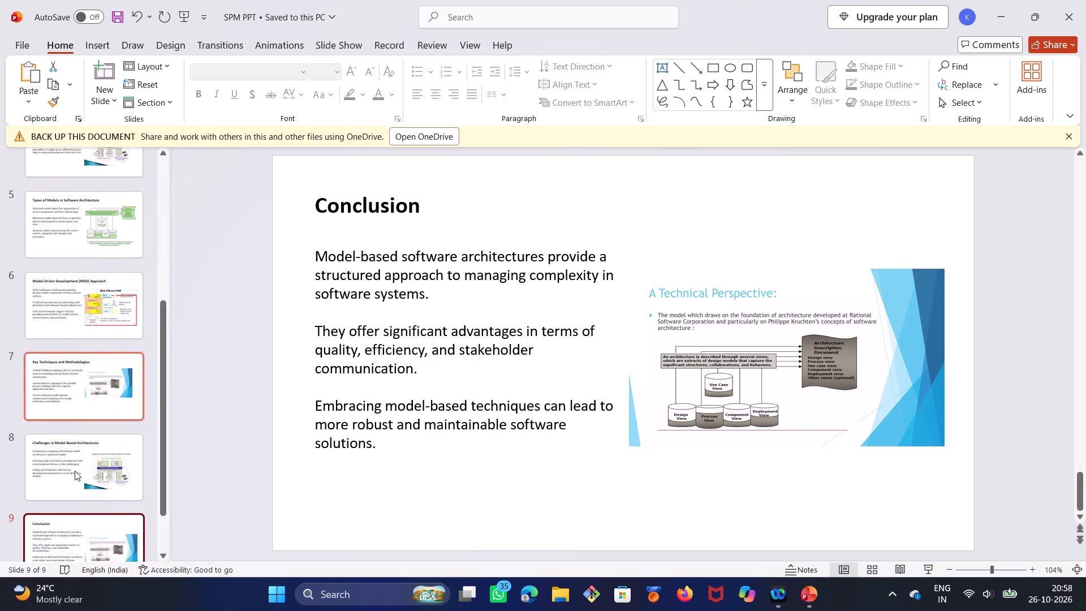
{"action": "scroll", "coordinate": [75, 471], "scroll_direction": "down", "scroll_amount": 2}
{"action": "scroll", "coordinate": [75, 471], "scroll_direction": "right", "scroll_amount": 1}
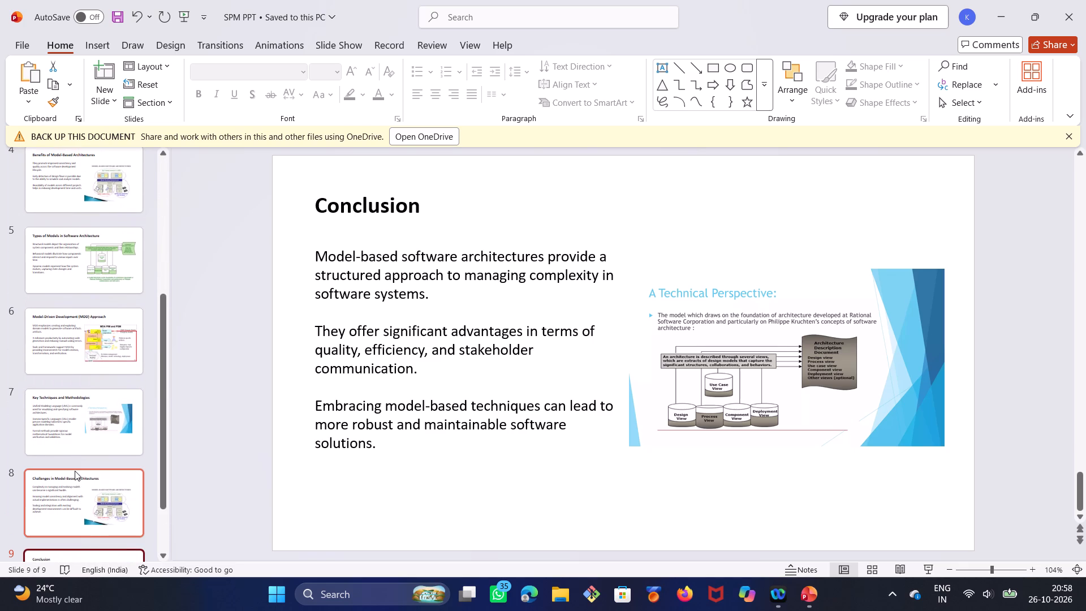
{"action": "left_click", "coordinate": [55, 415]}
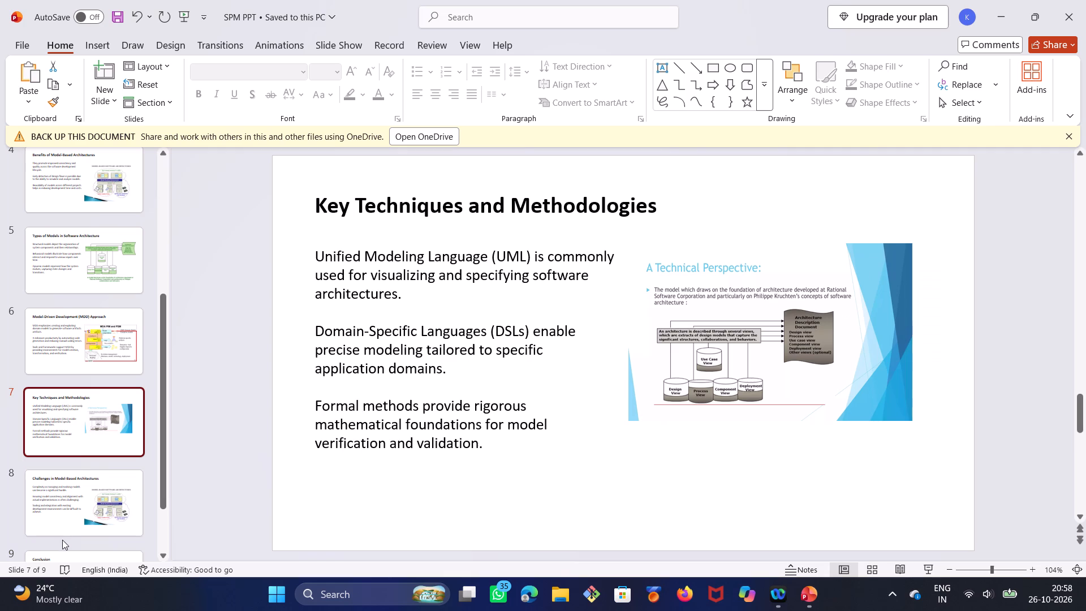
{"action": "left_click", "coordinate": [63, 506]}
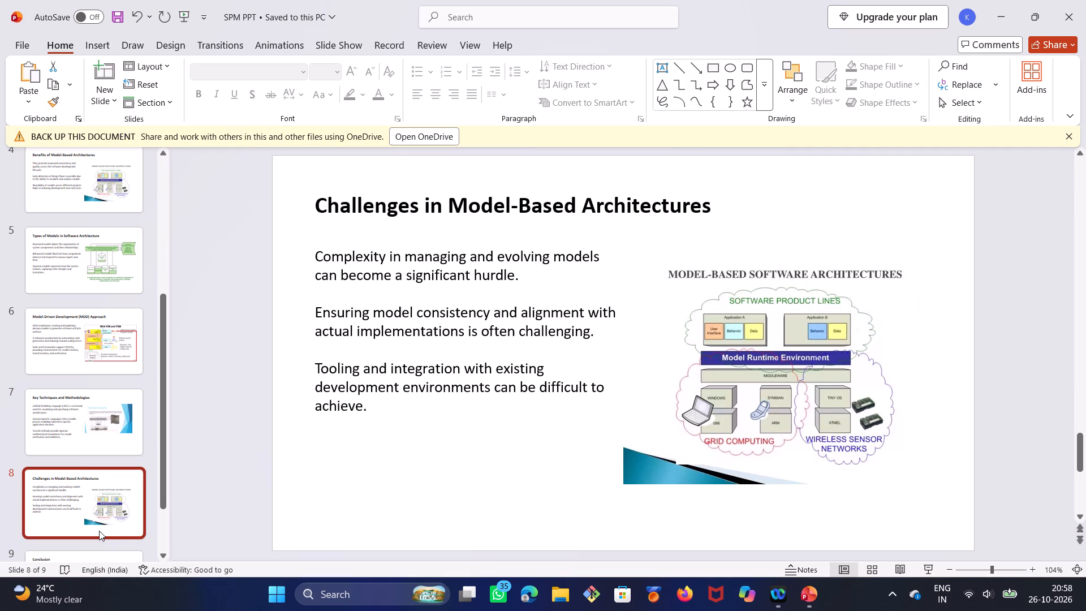
{"action": "scroll", "coordinate": [99, 531], "scroll_direction": "down", "scroll_amount": 1}
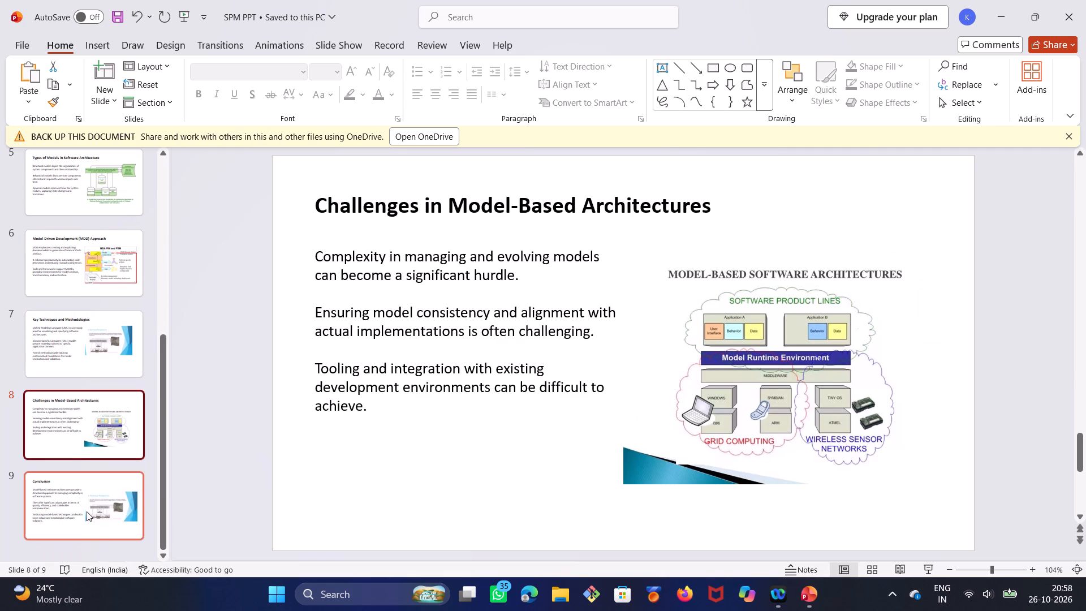
{"action": "left_click", "coordinate": [87, 511]}
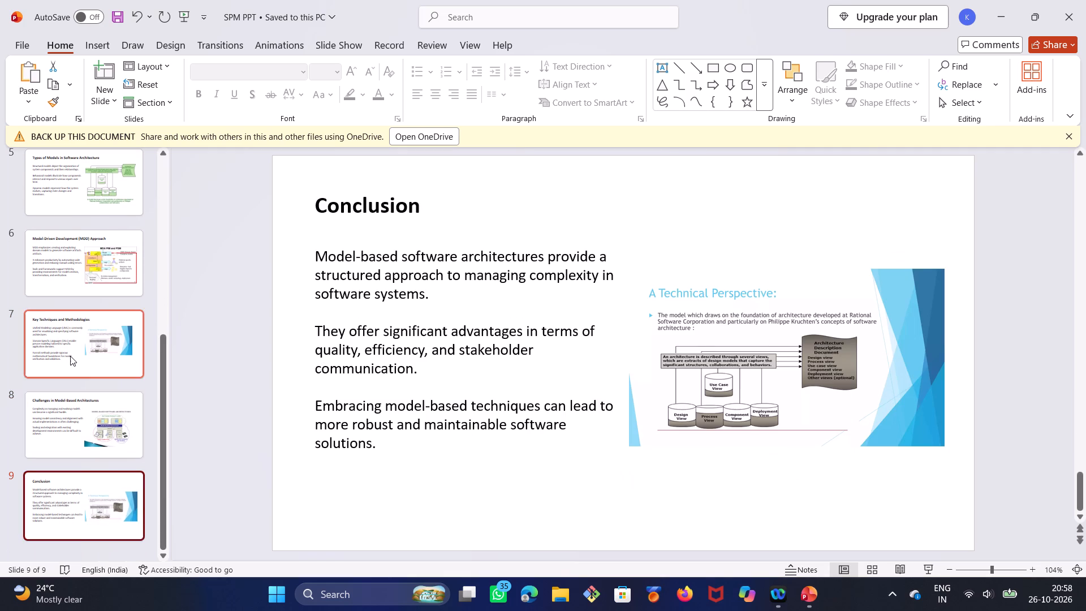
{"action": "scroll", "coordinate": [70, 356], "scroll_direction": "up", "scroll_amount": 1}
{"action": "left_click", "coordinate": [109, 268]}
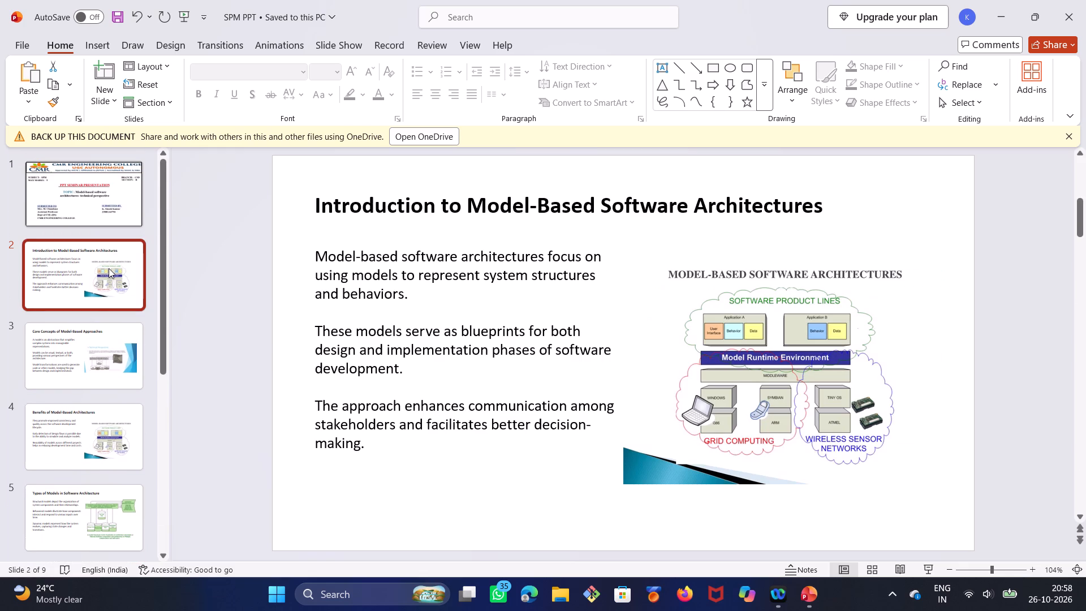
{"action": "scroll", "coordinate": [111, 274], "scroll_direction": "up", "scroll_amount": 1}
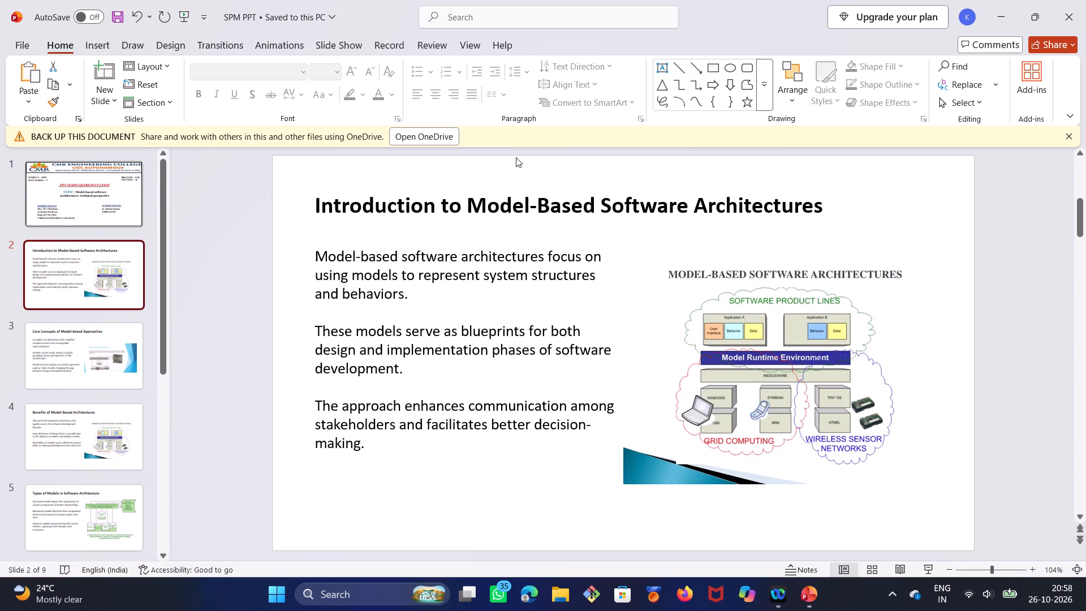
{"action": "left_click", "coordinate": [1085, 0]}
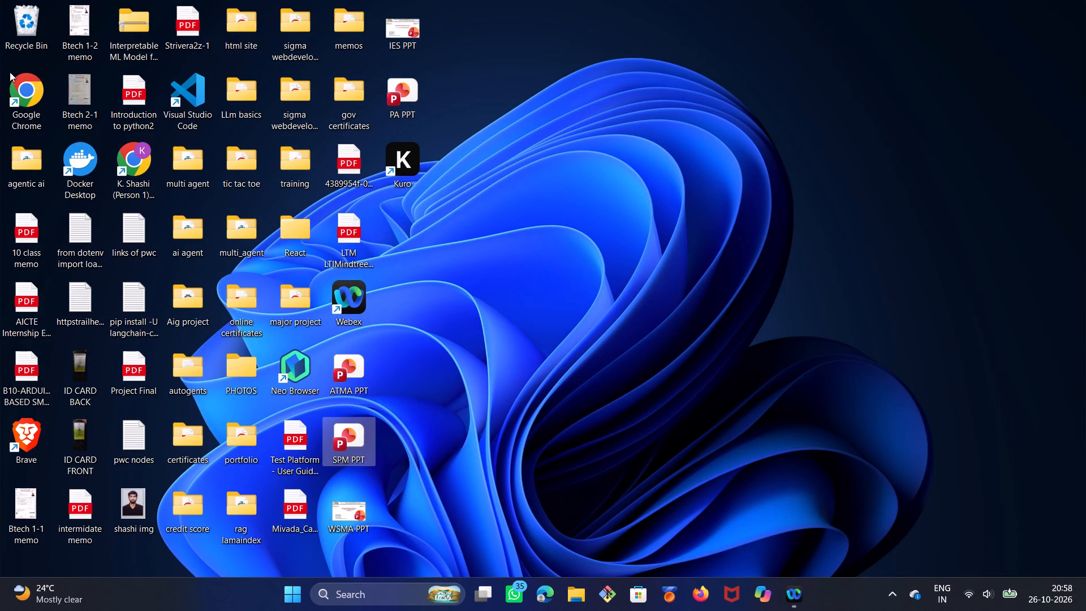
Open Google Chrome from the desktop and choose a personal user profile in the second row.
{"action": "left_click", "coordinate": [31, 99]}
{"action": "double_click", "coordinate": [31, 99]}
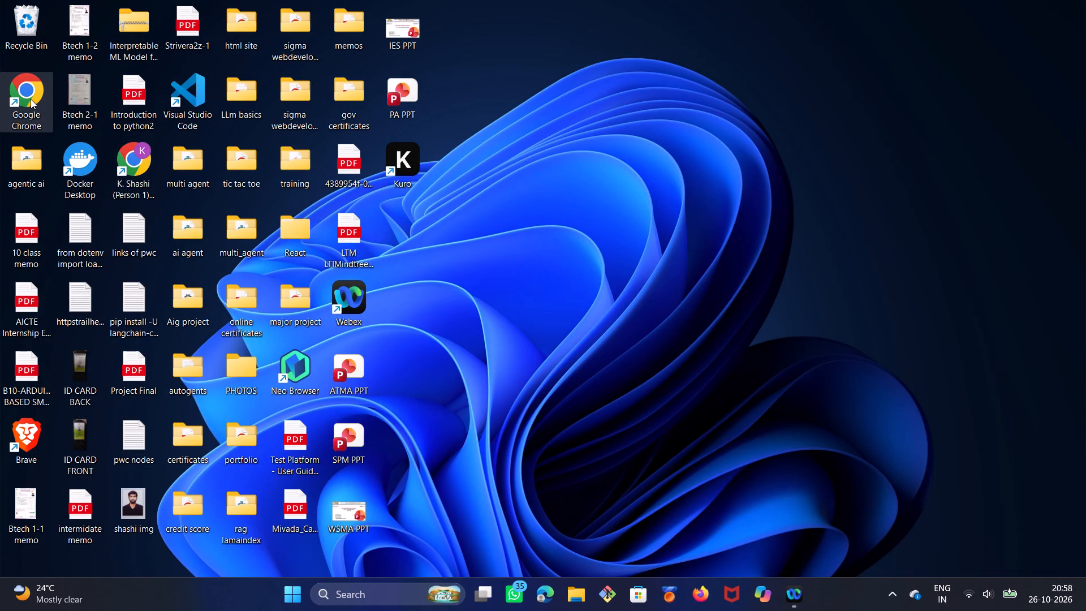
{"action": "left_click", "coordinate": [485, 408]}
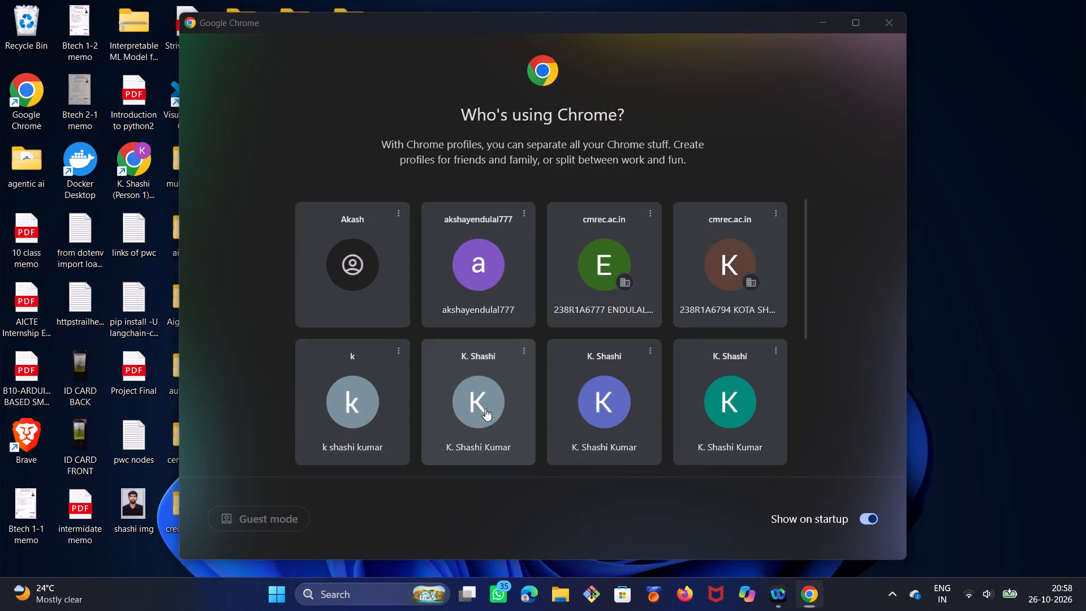